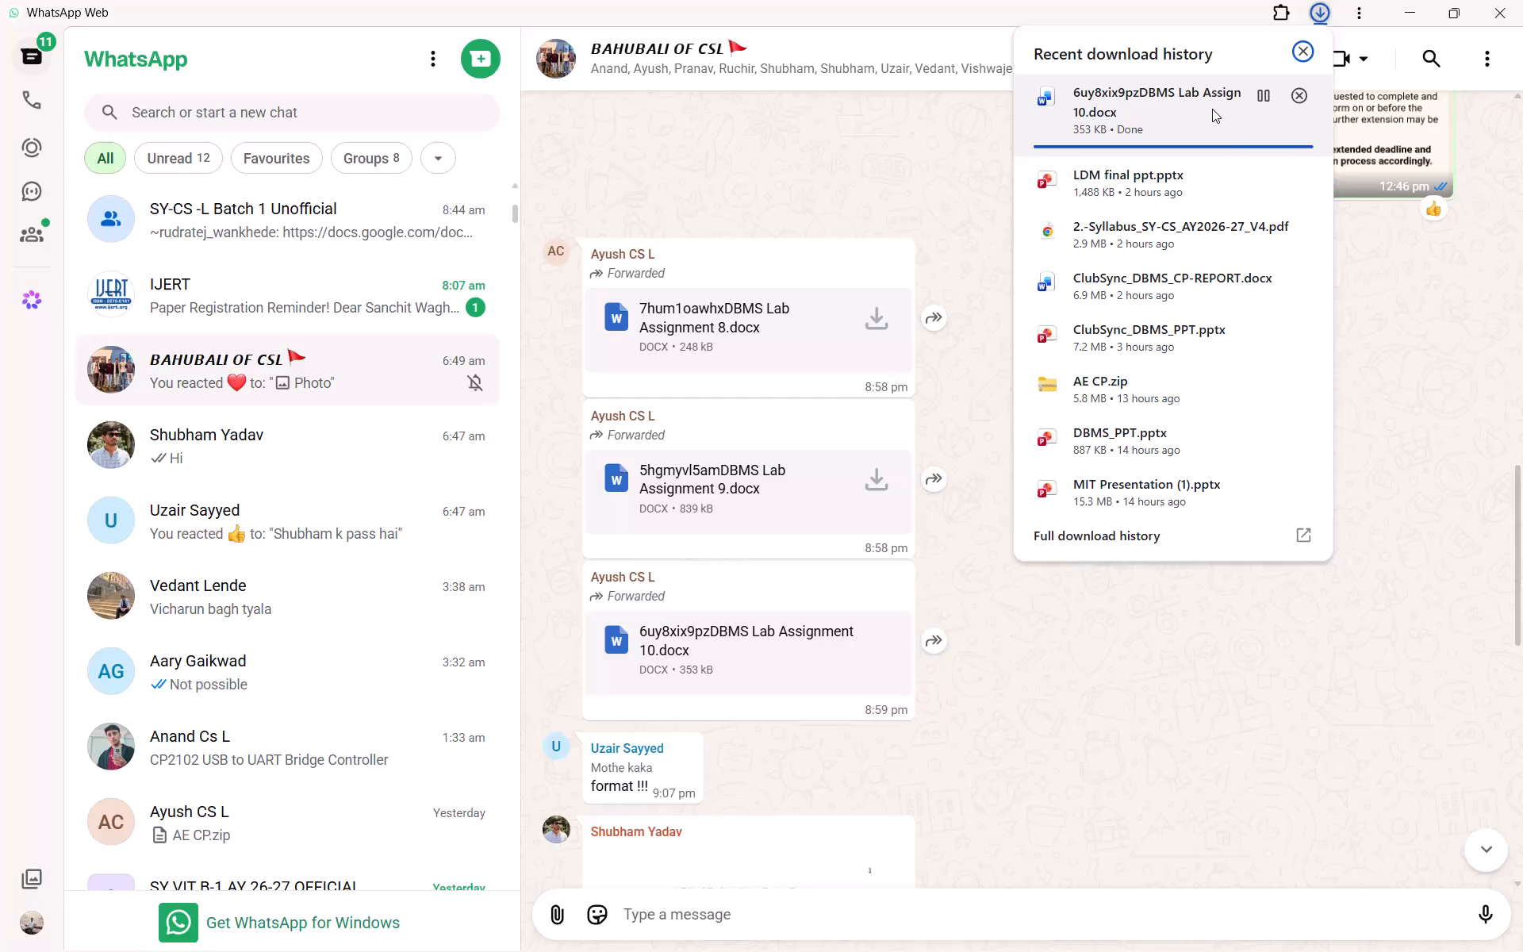
Open the downloaded DBMS Lab Assignment 10 document in Word, maximize its window and enable editing.
left_click(1304, 85)
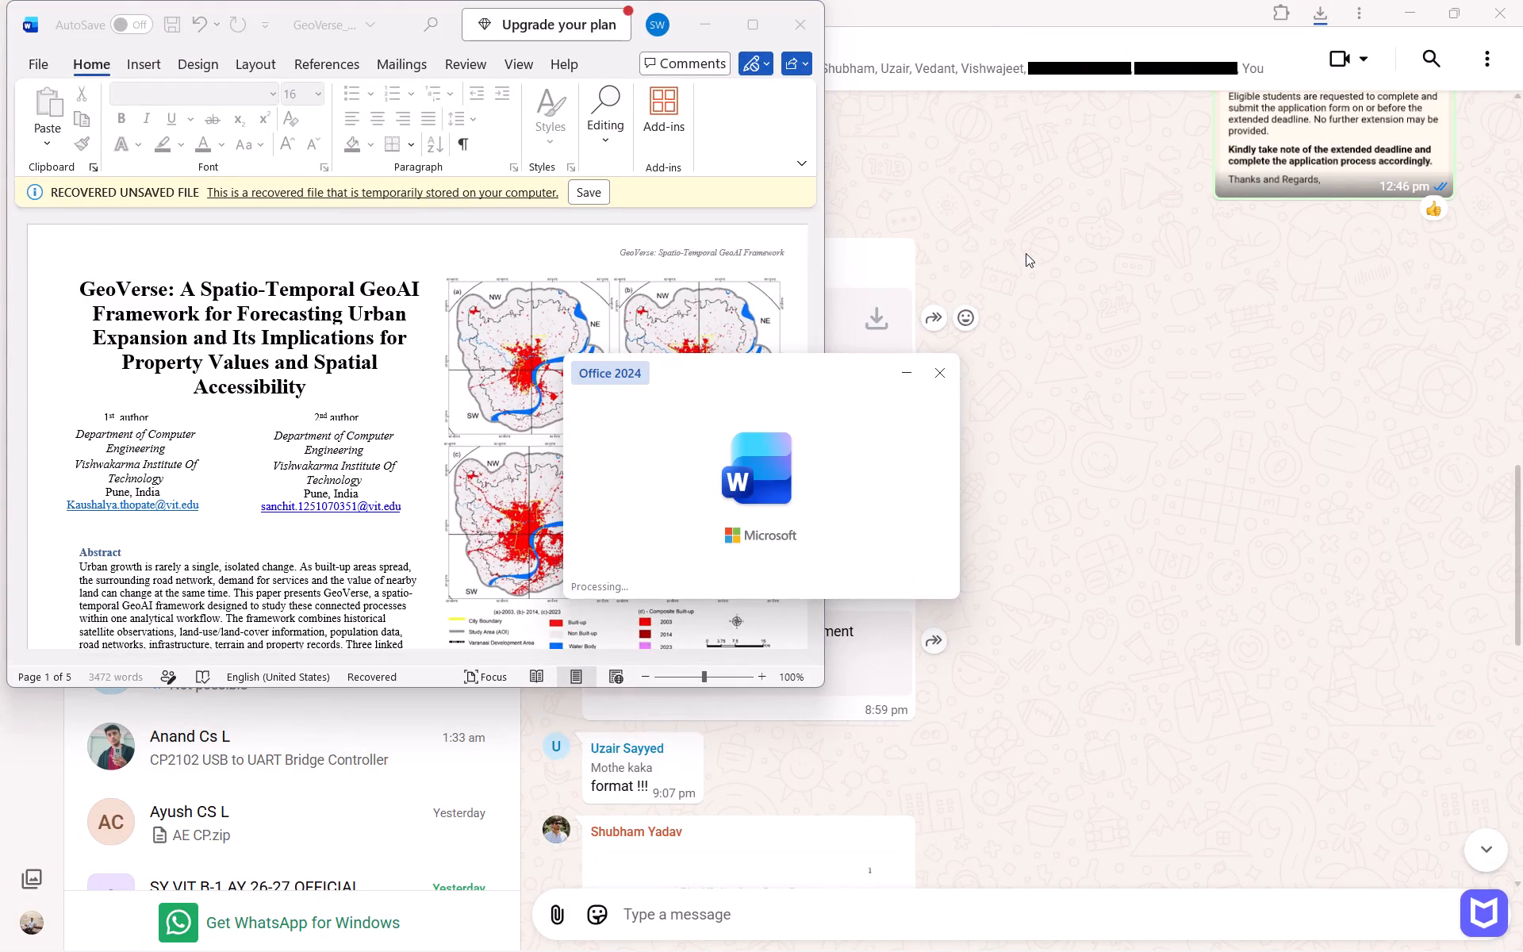
left_click(776, 49)
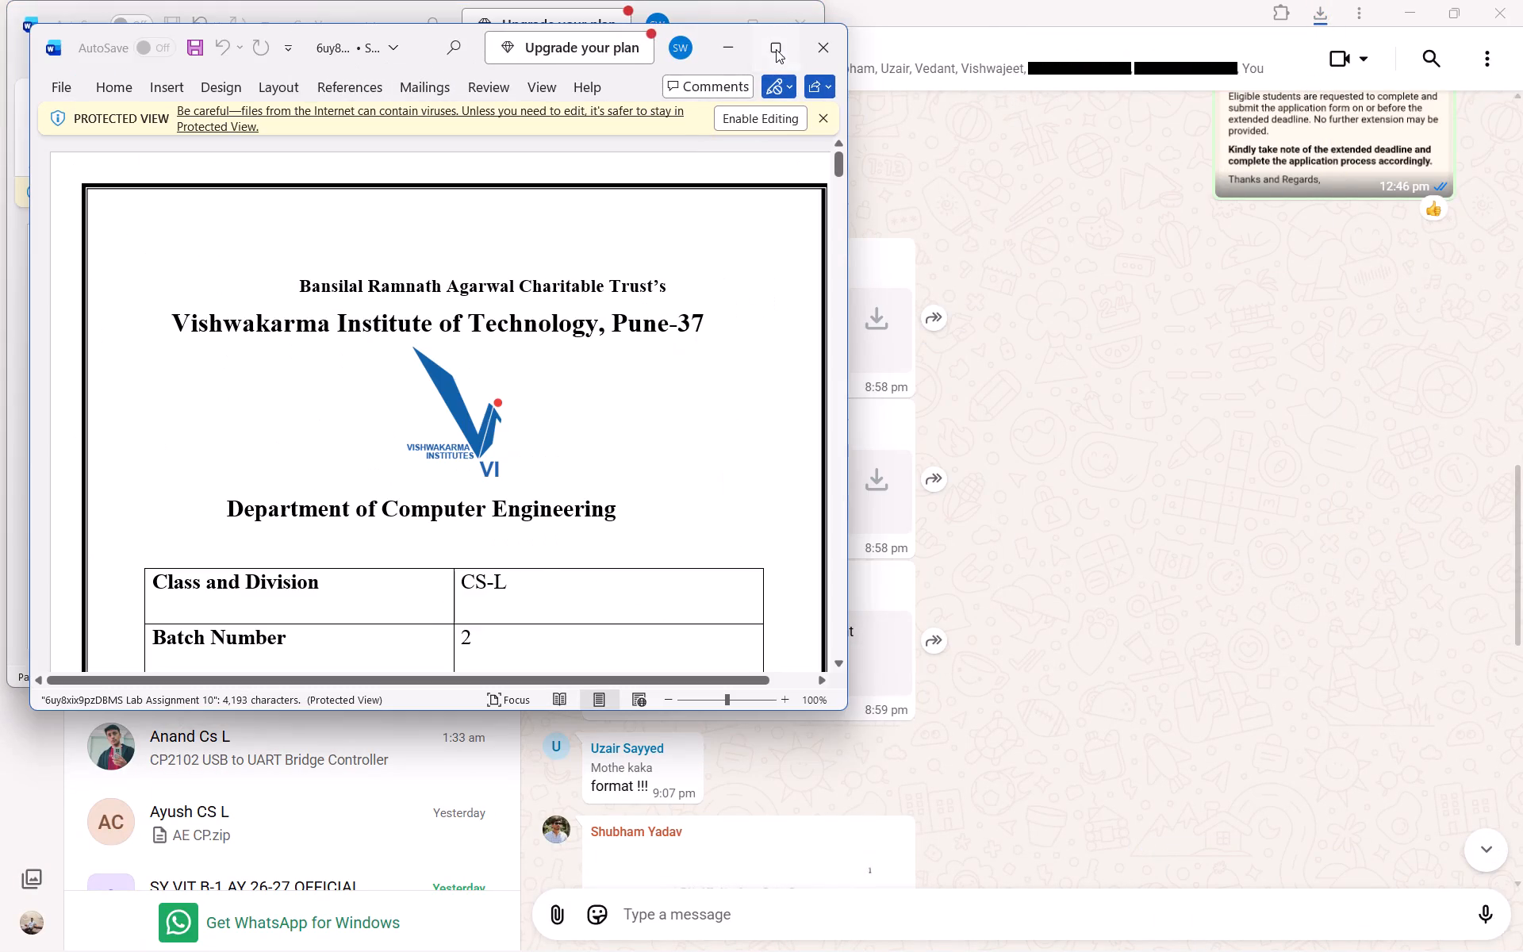
scroll(992, 371, "down", 1)
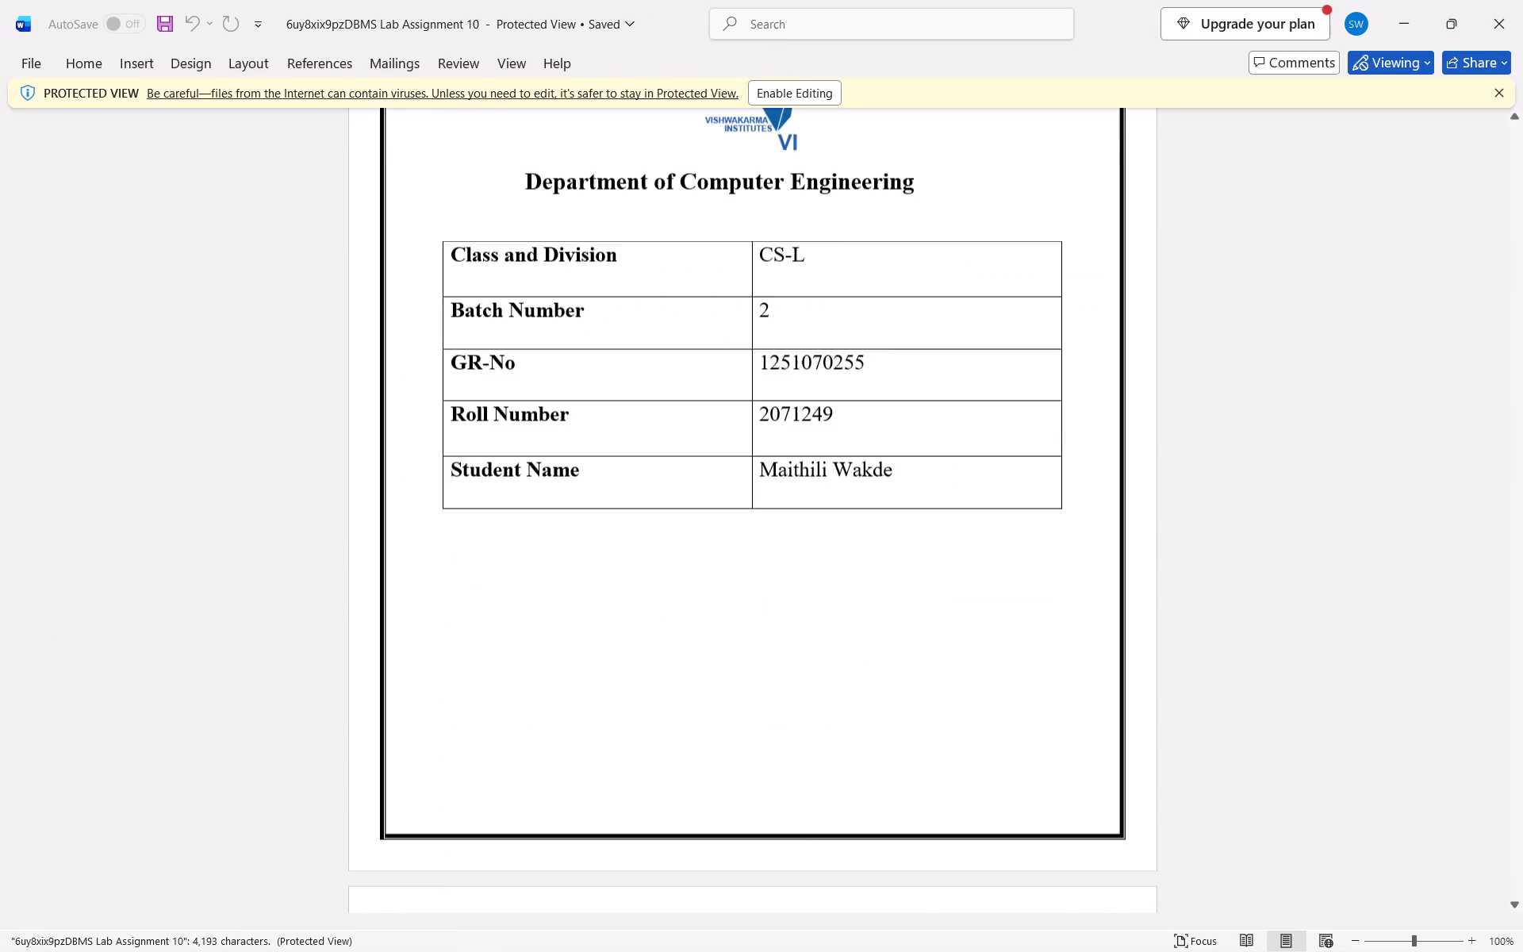
scroll(992, 371, "down", 1)
left_click(811, 91)
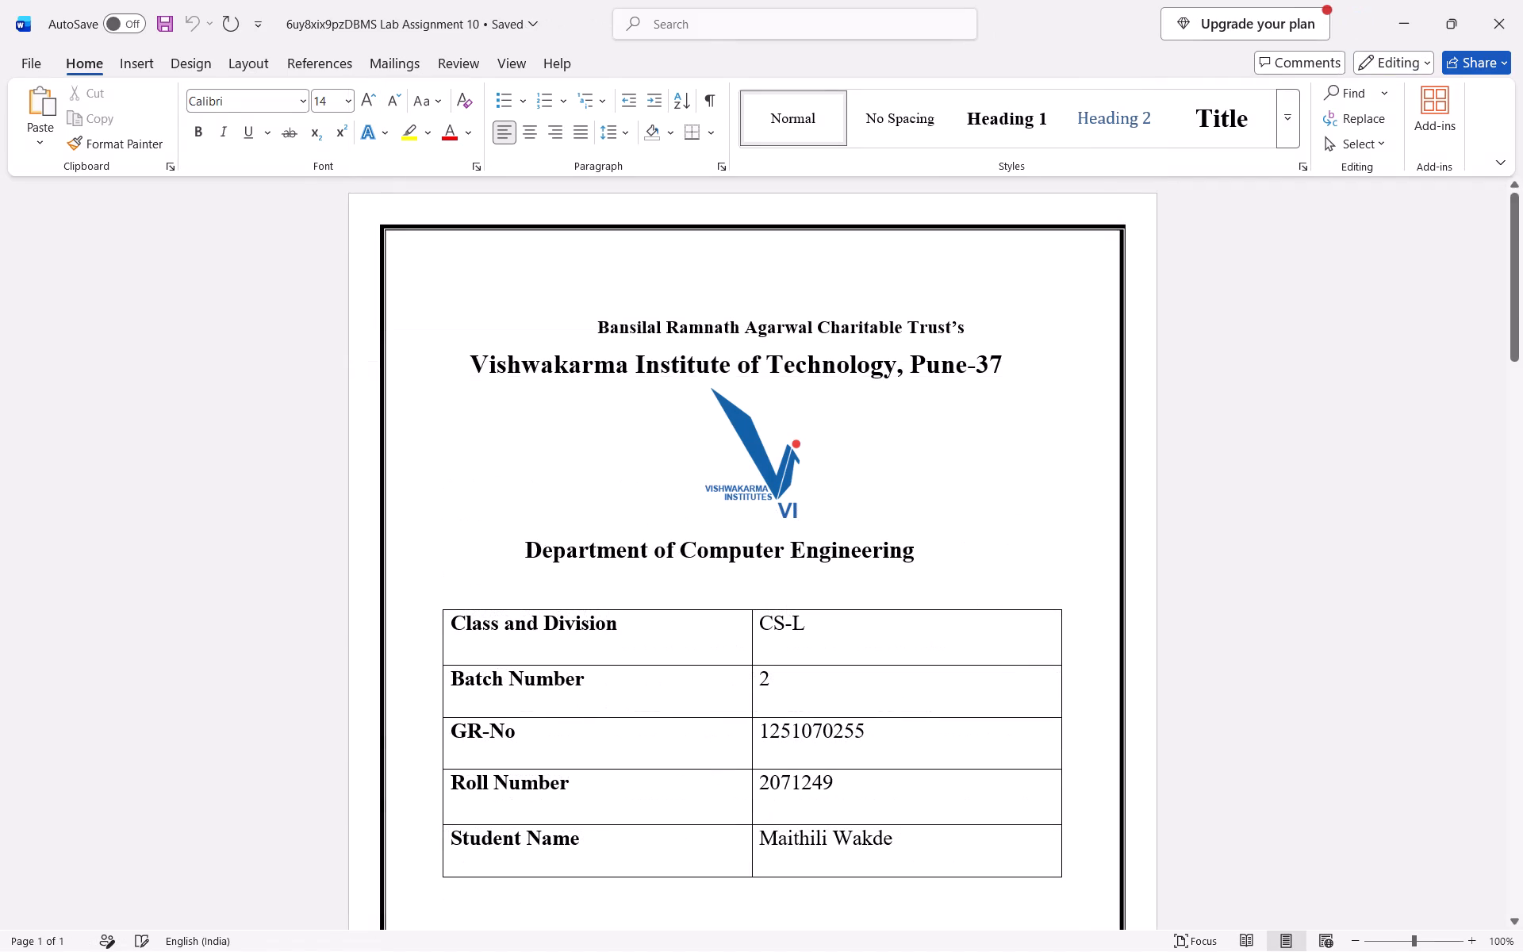
scroll(974, 355, "down", 4, "ctrl")
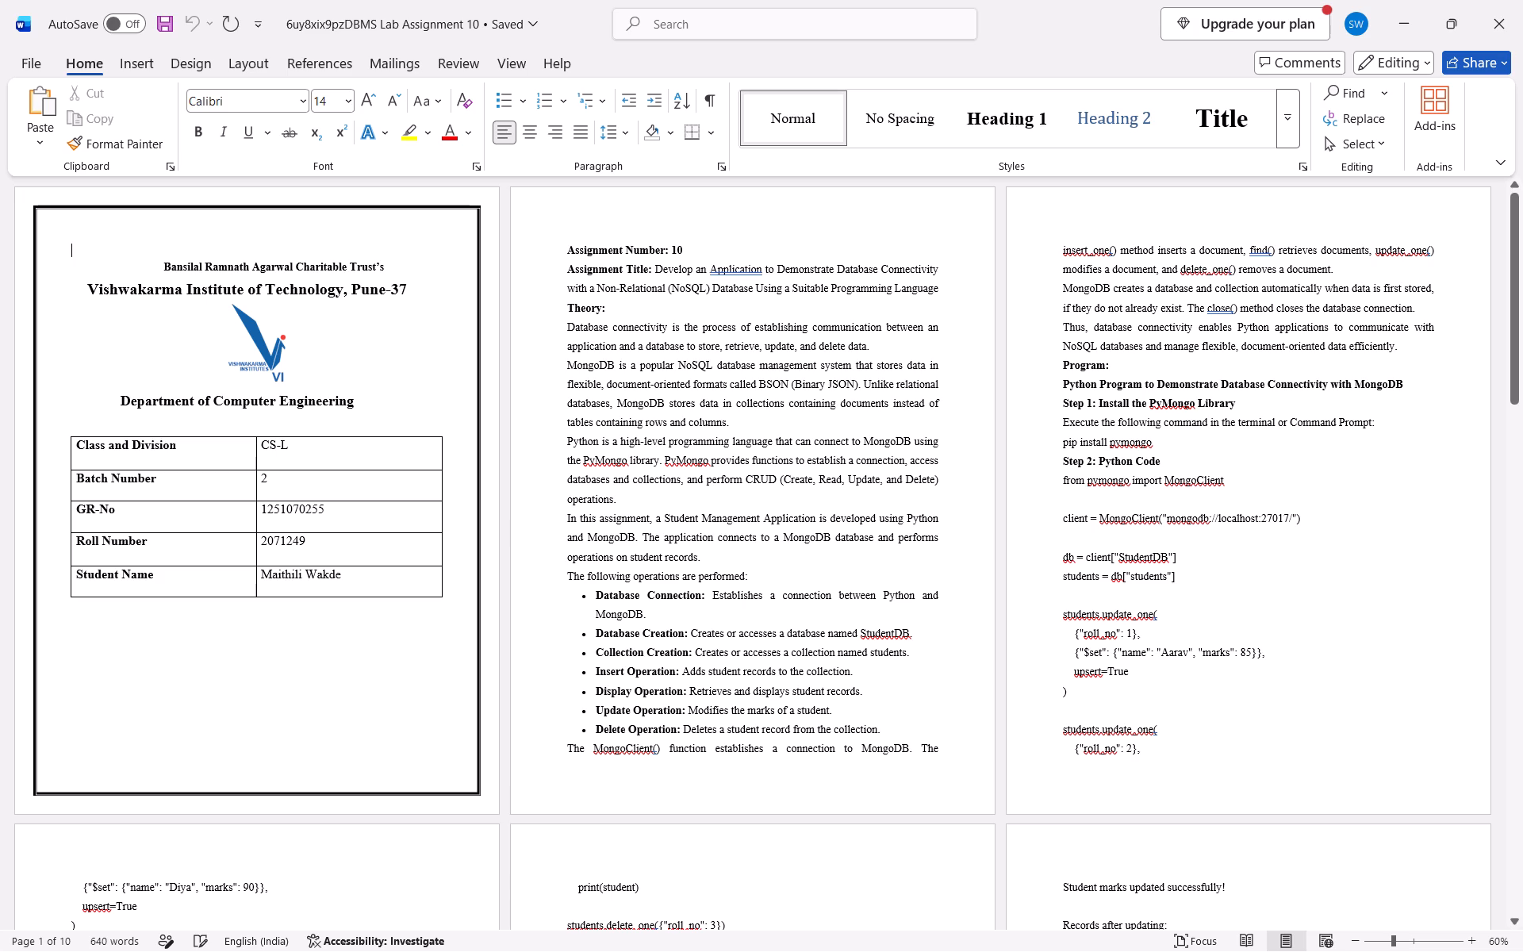
Capture a screen snip of the document's entire cover page.
key("Print")
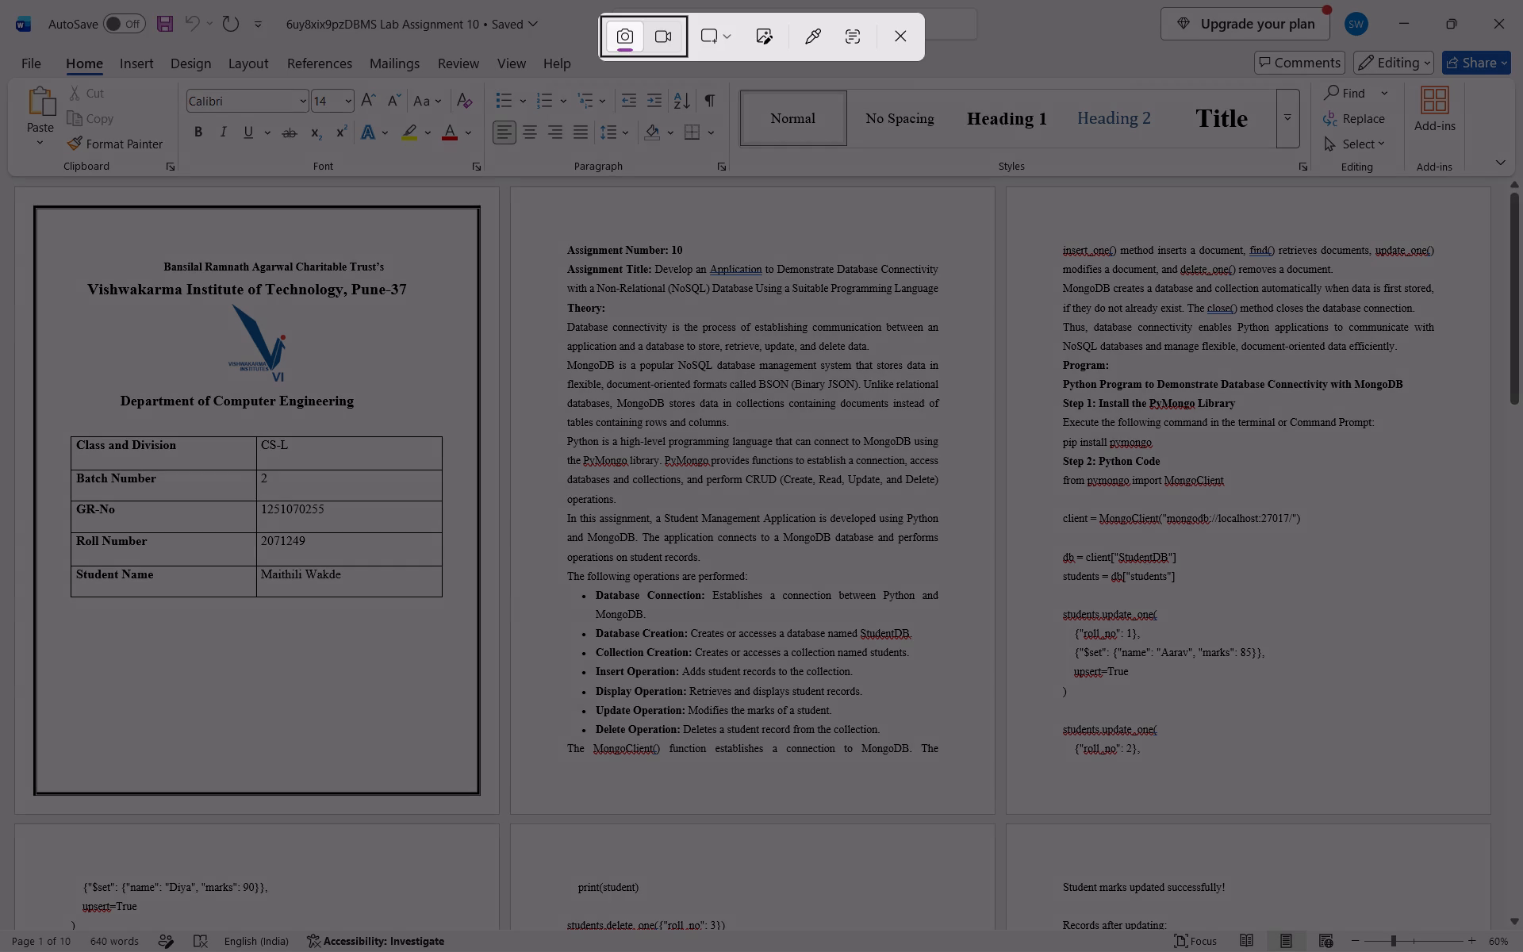
left_click_drag(13, 188, 523, 678)
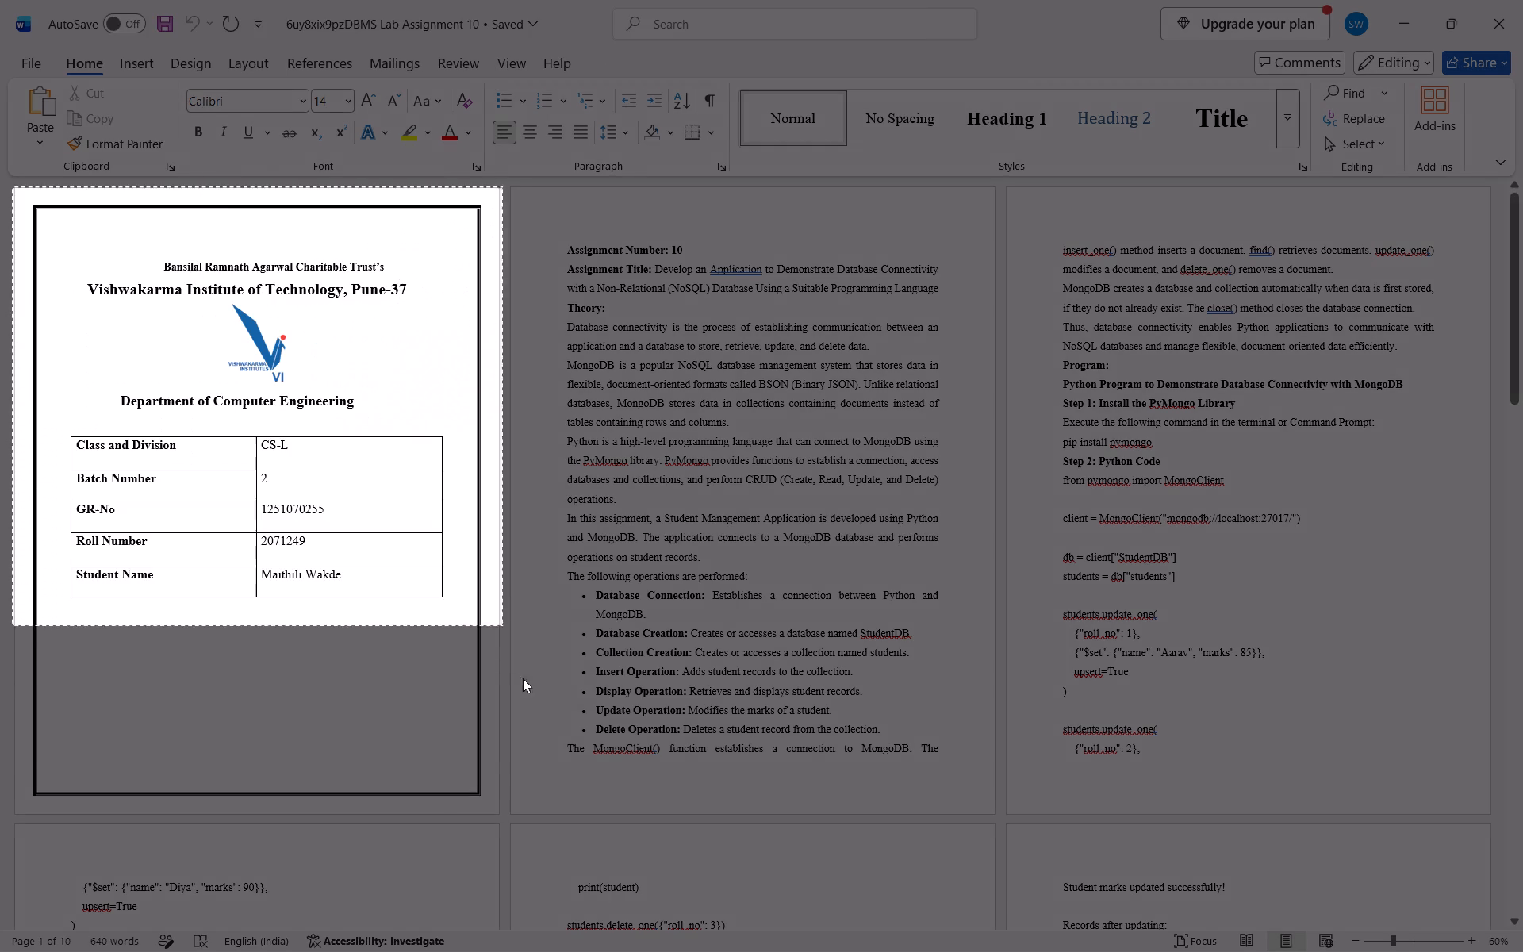
left_click_drag(523, 678, 499, 810)
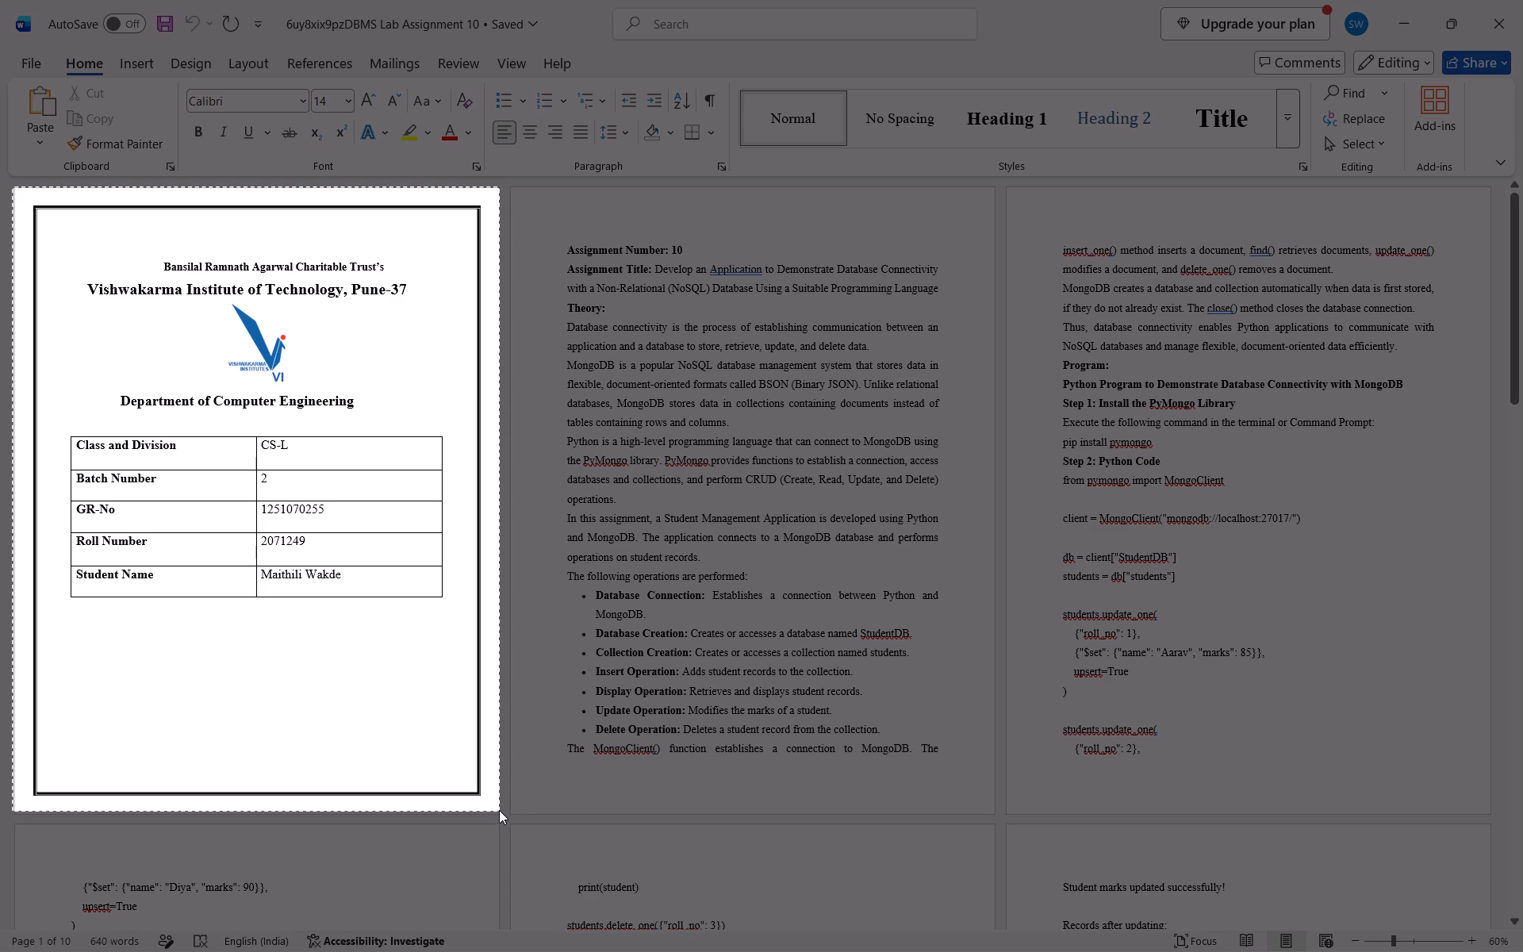
left_click_drag(499, 810, 496, 812)
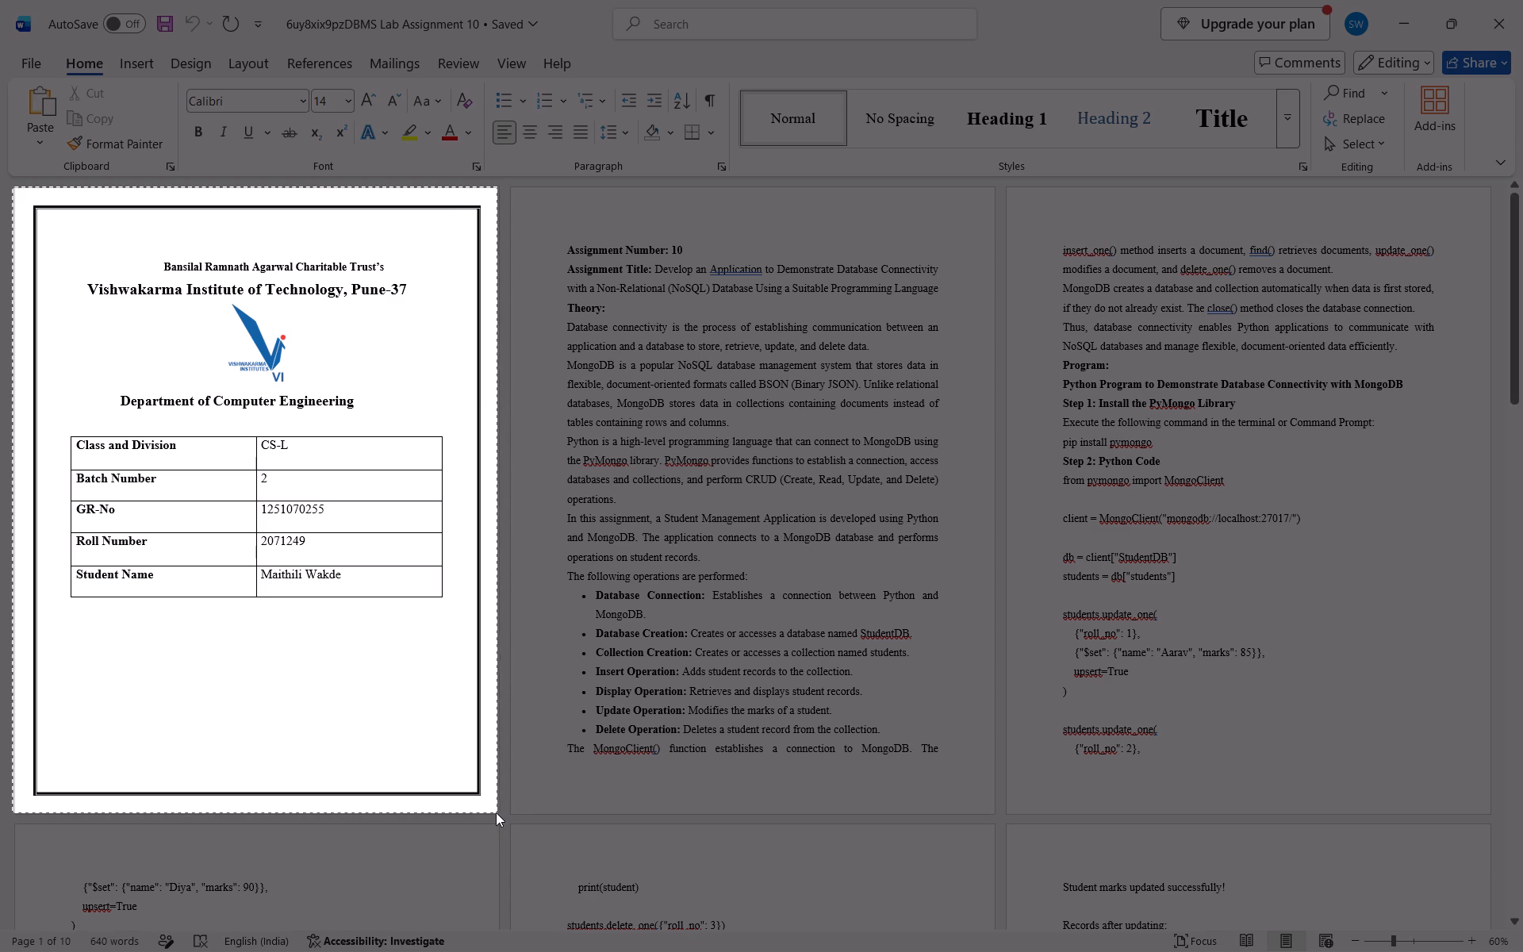
left_click_drag(496, 812, 497, 812)
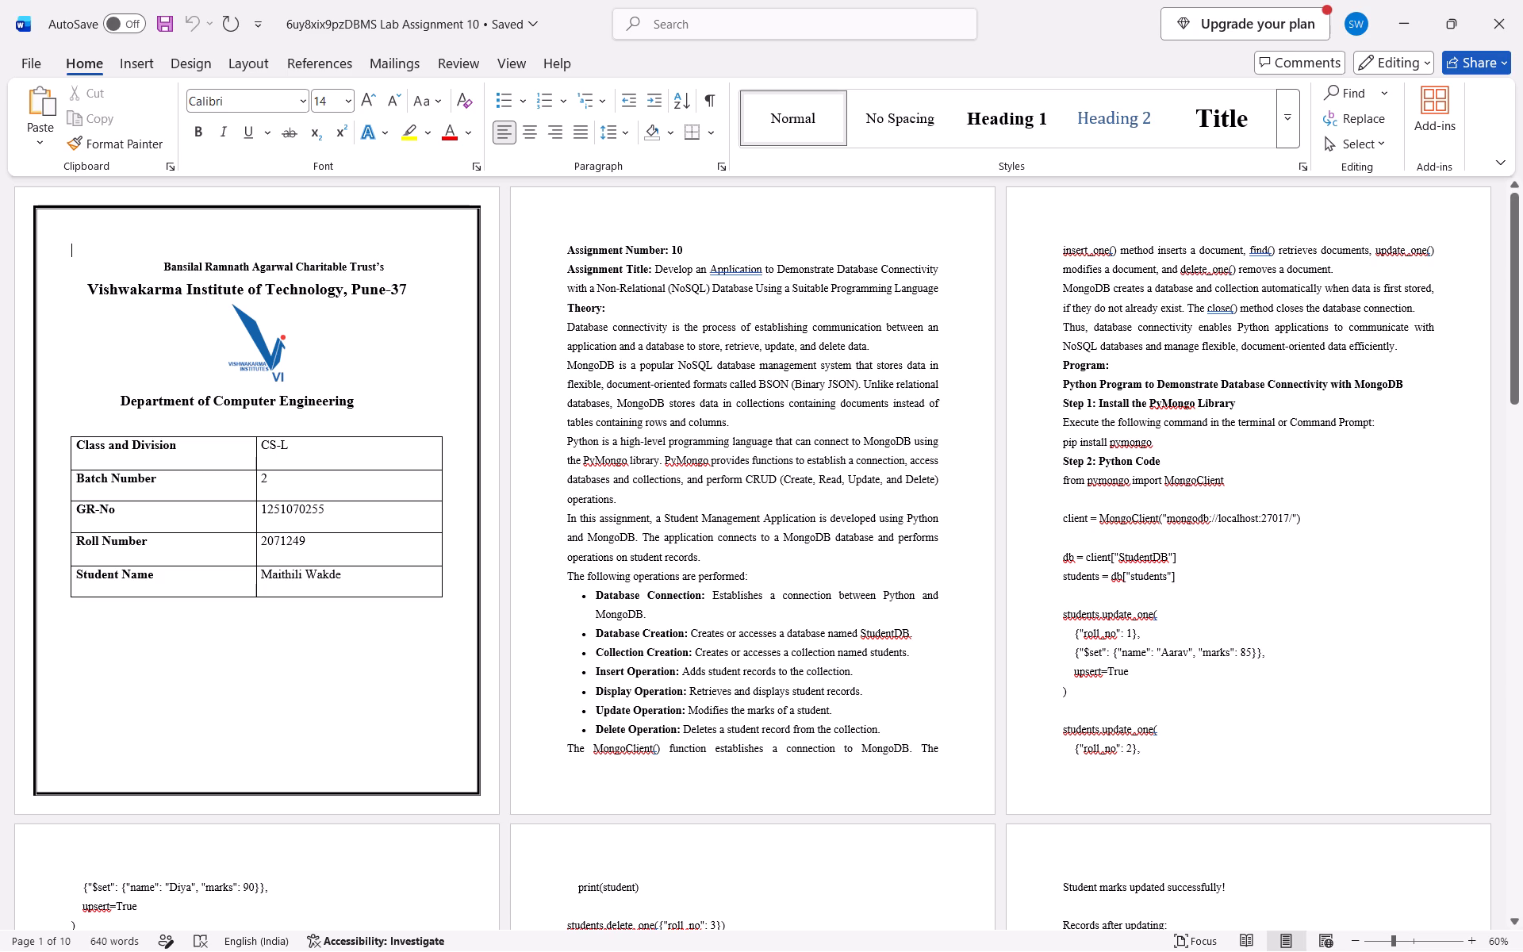
scroll(720, 757, "up", 1)
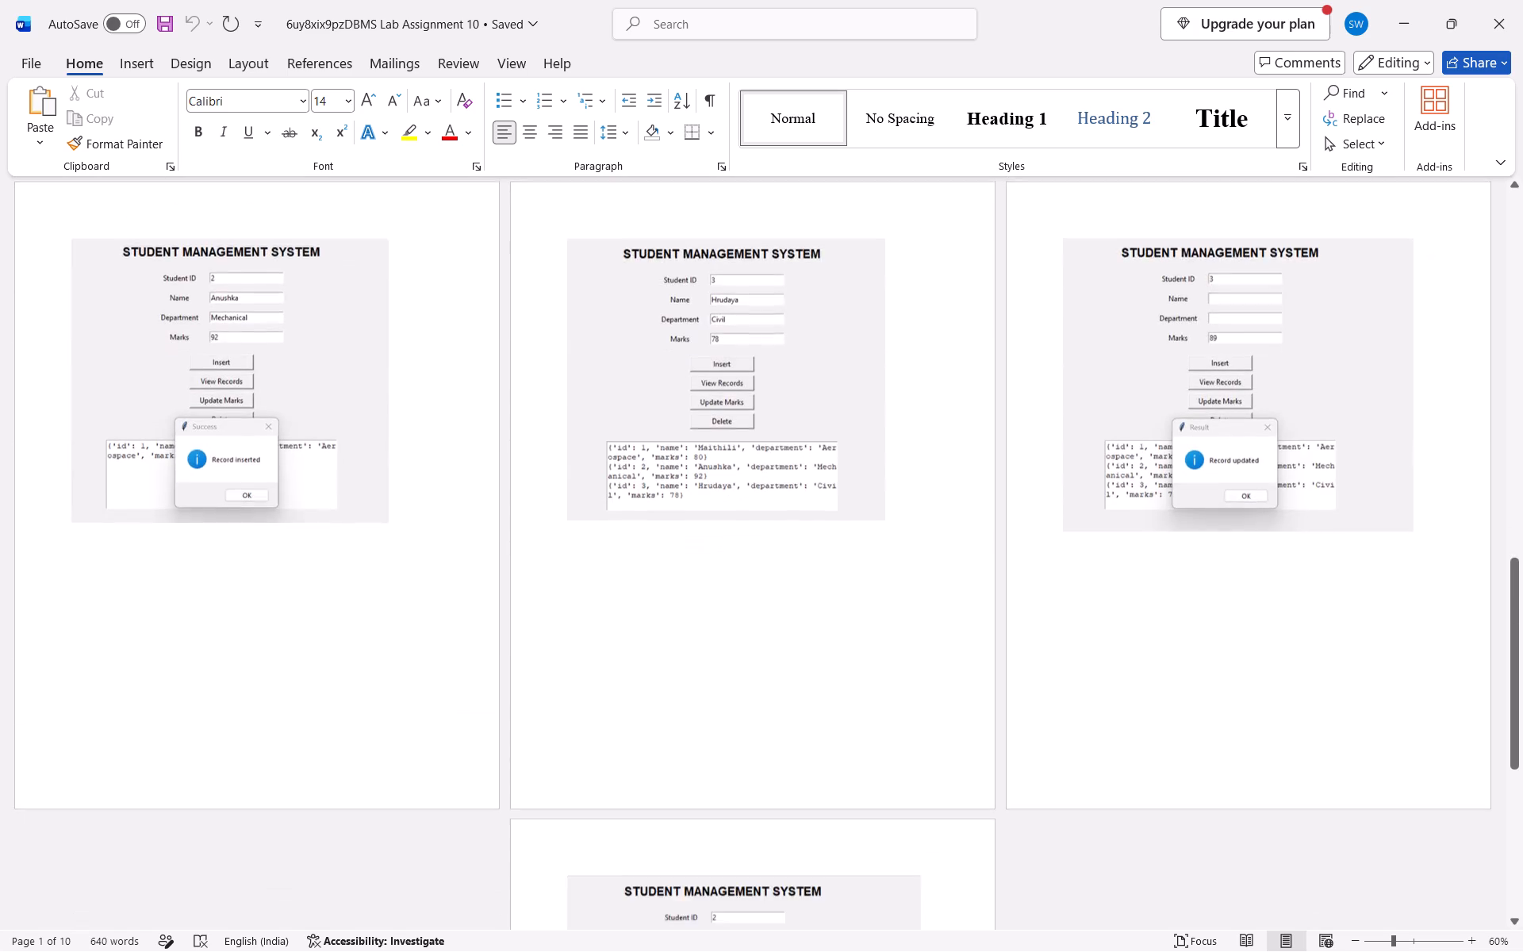
scroll(720, 757, "up", 1)
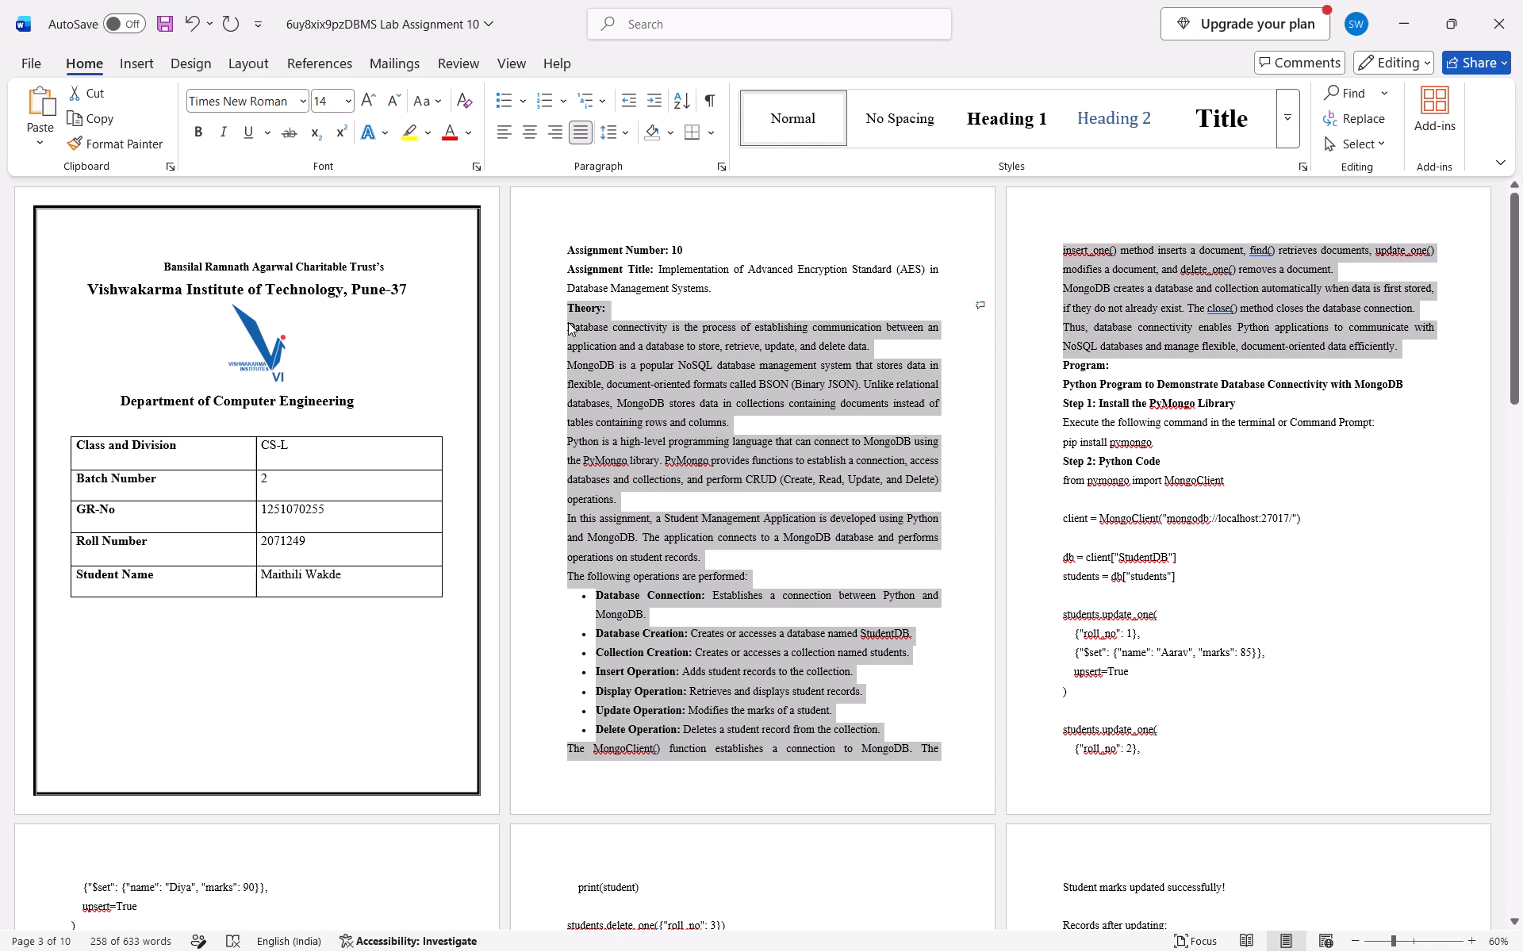
left_click(568, 322)
left_click_drag(564, 324, 747, 512)
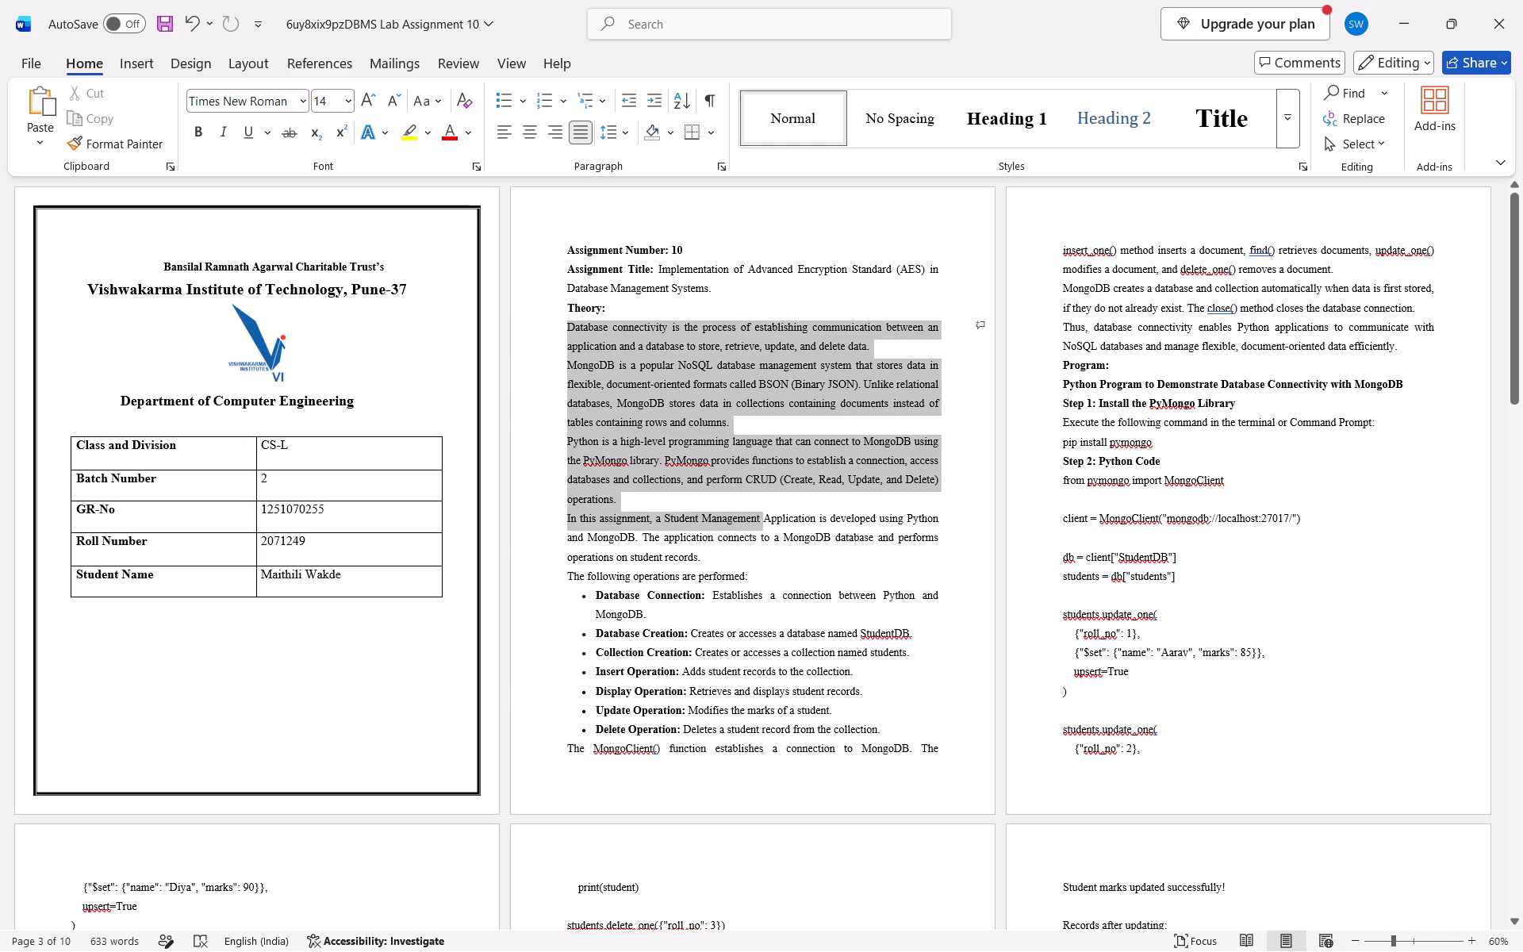
left_click_drag(747, 512, 1480, 349)
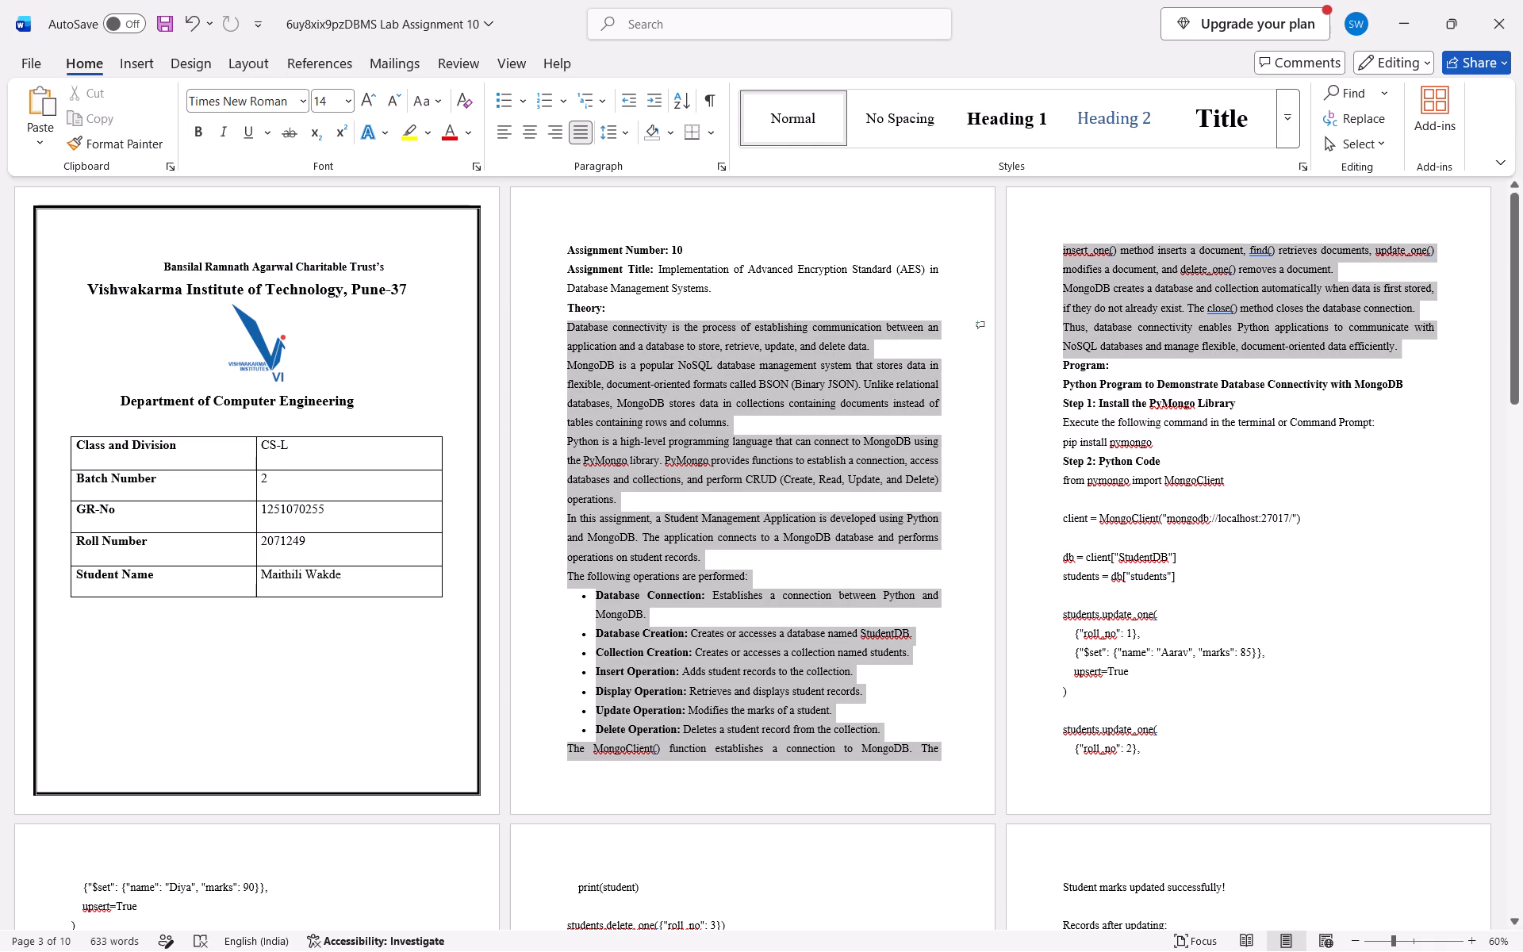
left_click_drag(1480, 349, 1477, 350)
key("ctrl+v")
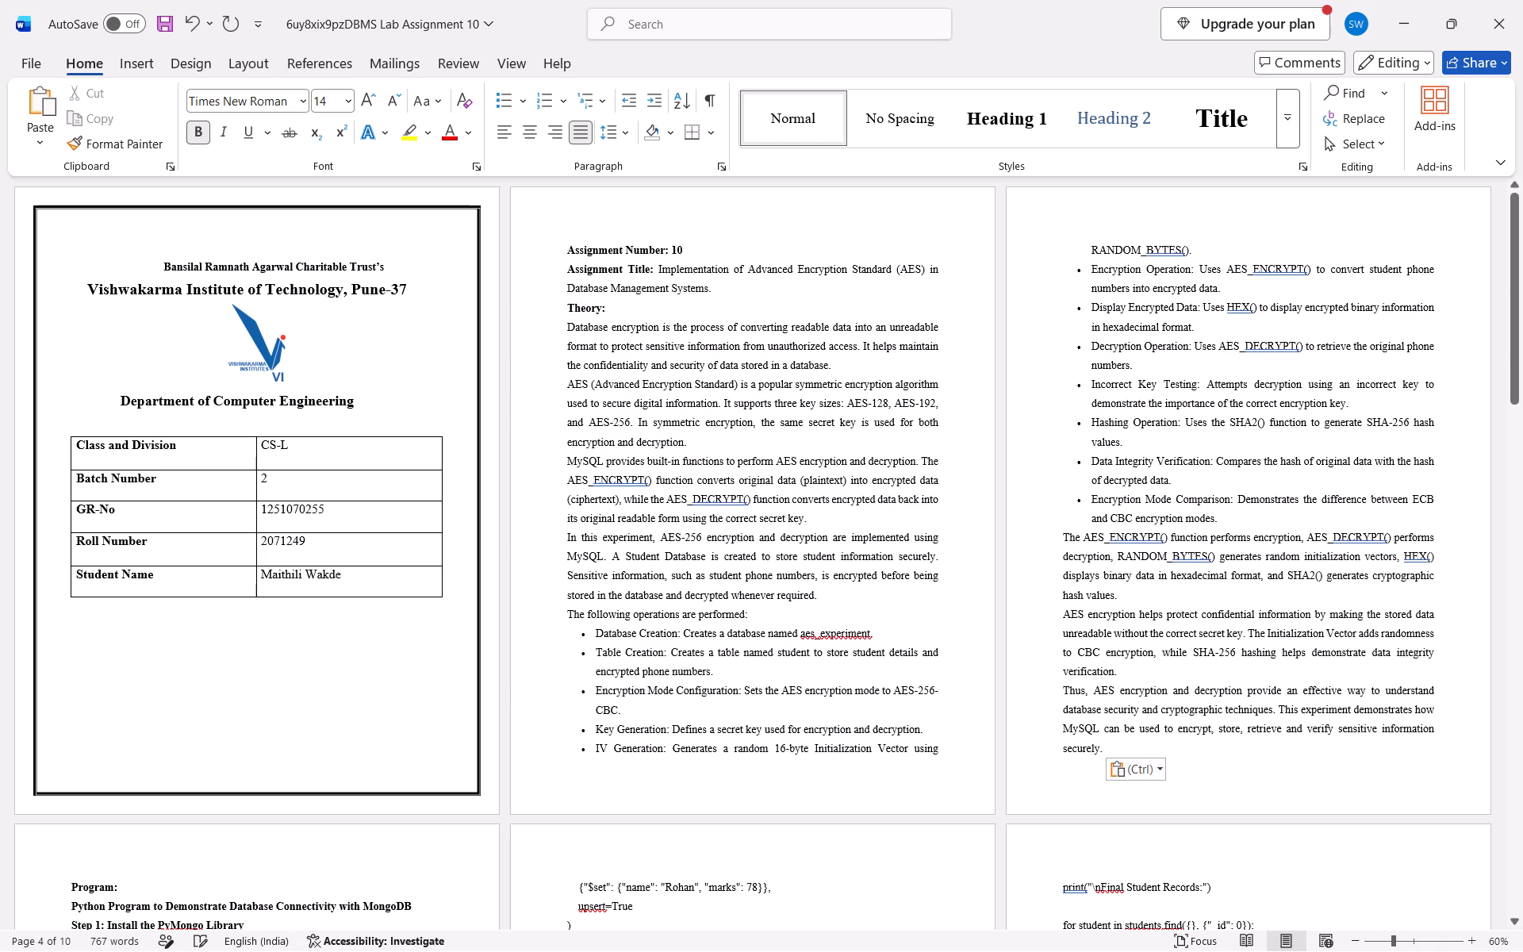
Delete "Number: 10" from the assignment number line above the title, keeping the word "Assignment".
left_click(729, 245)
key("BackSpace")
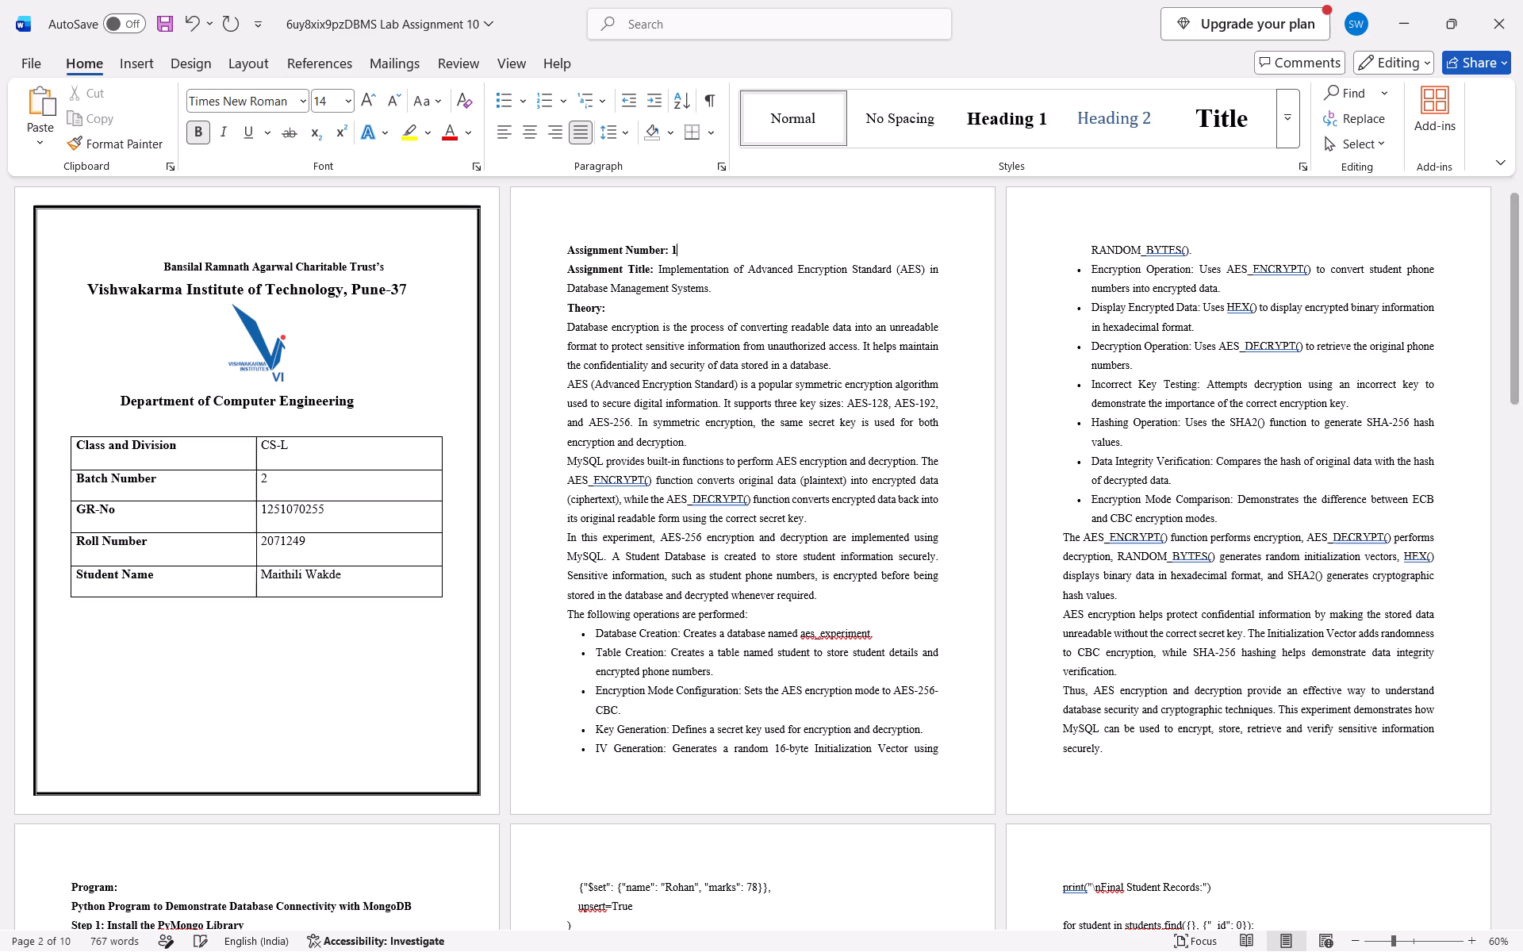
key("BackSpace")
key("BackSpace")
key("BackSpace")
key("BackSpace")
key("BackSpace")
key("BackSpace")
key("BackSpace")
key("BackSpace")
key("BackSpace")
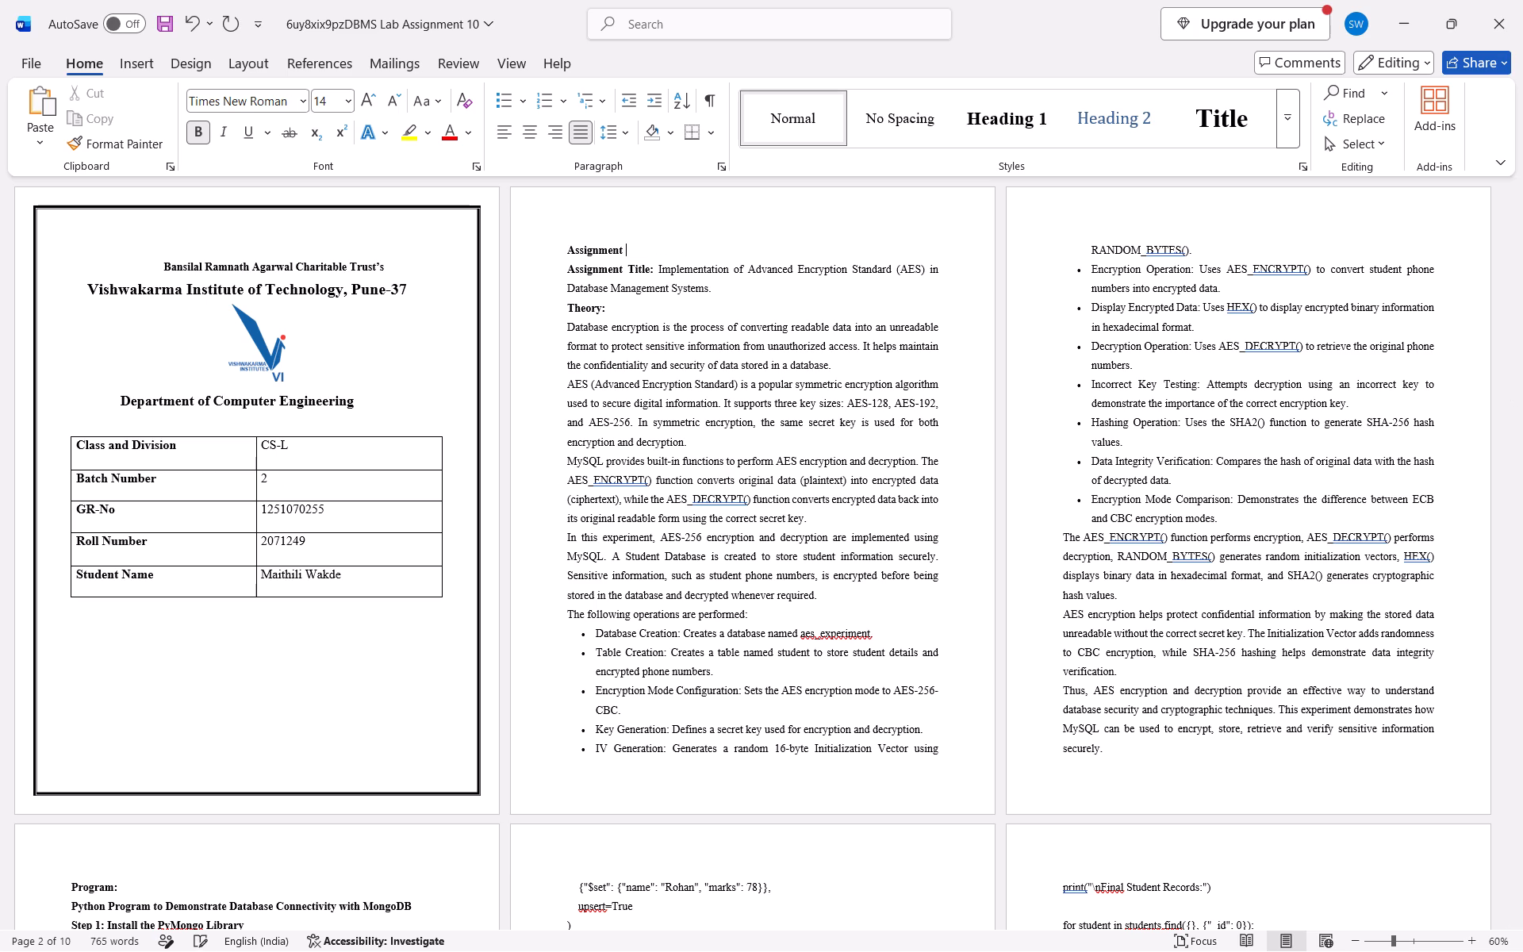
Change the "Assignment" line above the title to read "Extra Assignment :".
key("Left")
key("Left")
key("Left")
key("Left")
key("Left")
key("Left")
key("Left")
key("Left")
key("Left")
key("Left")
key("Left")
key("Left")
key("Left")
key("Left")
key("Right")
key("Right")
key("Down")
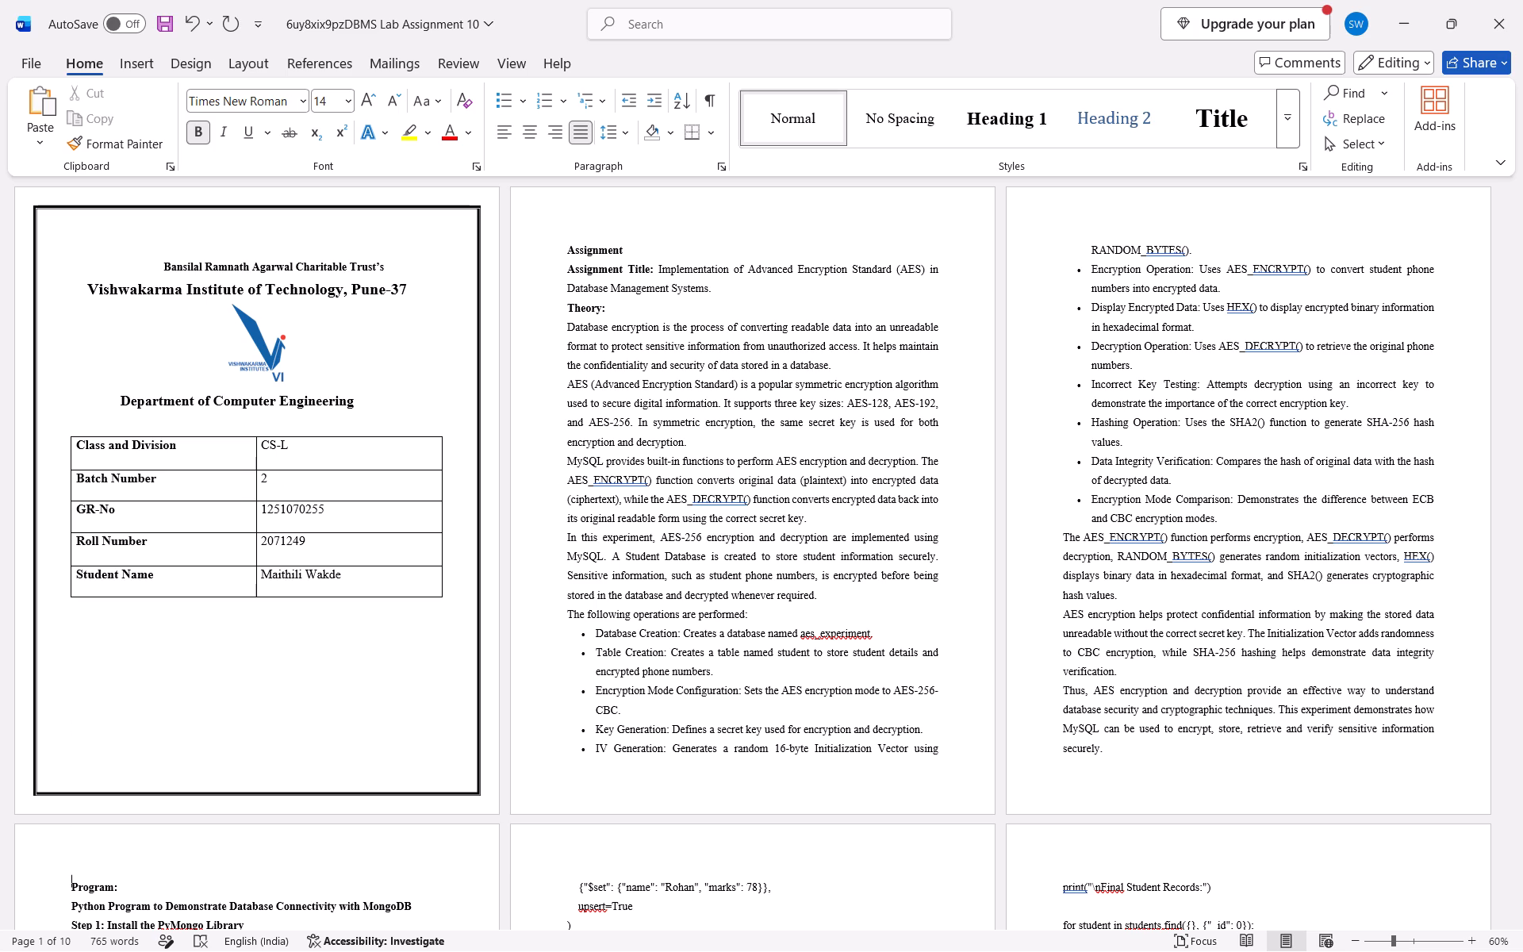
key("Down")
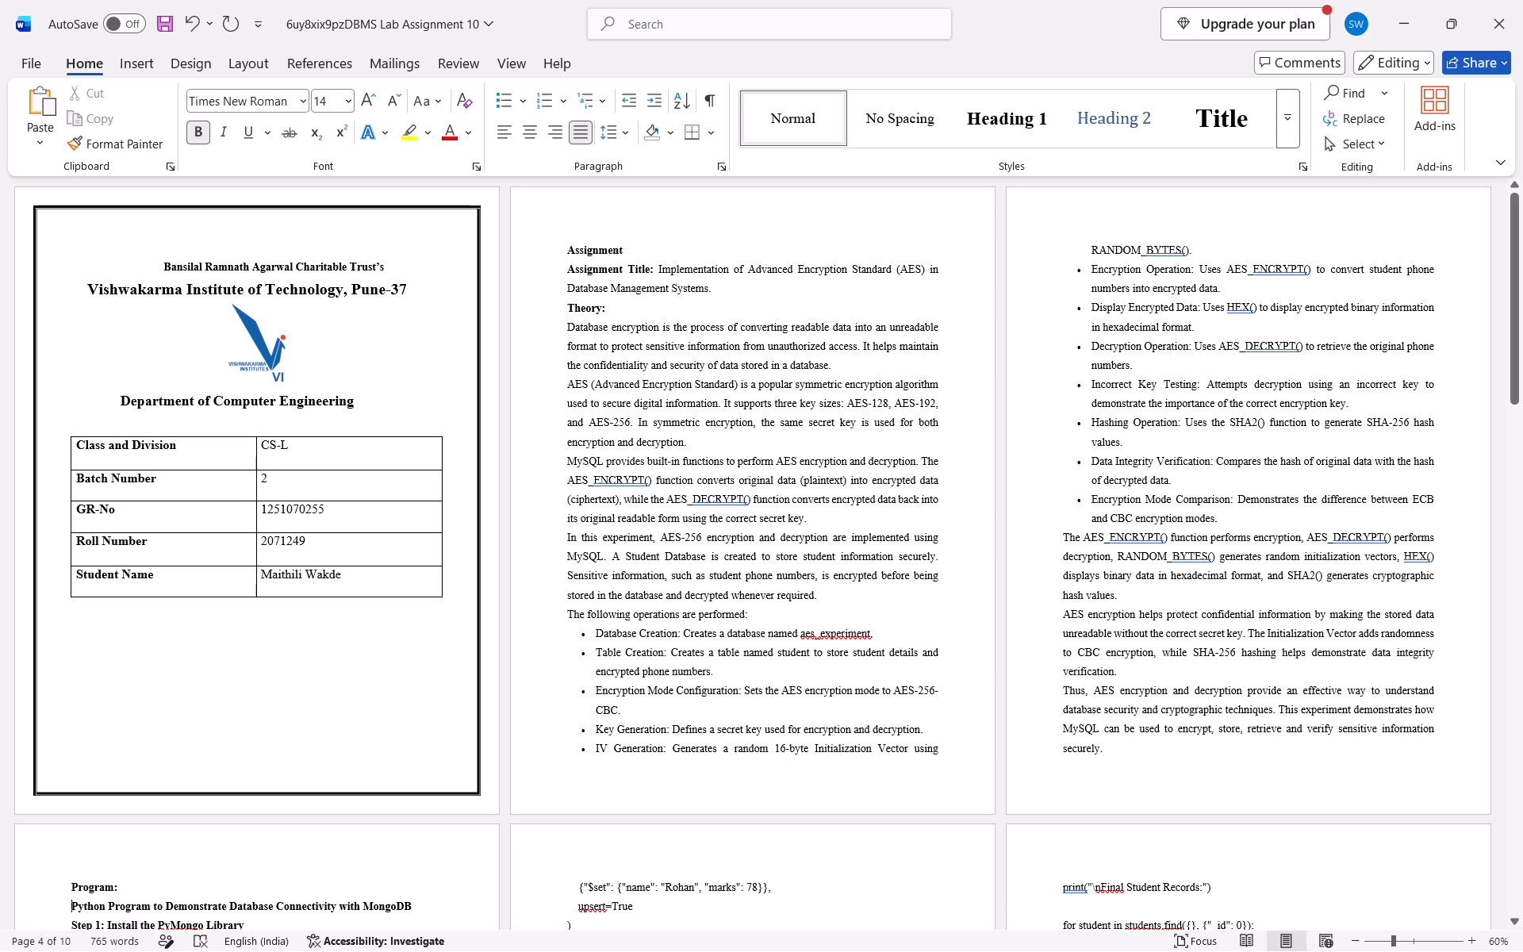
left_click(568, 245)
key("shift+e")
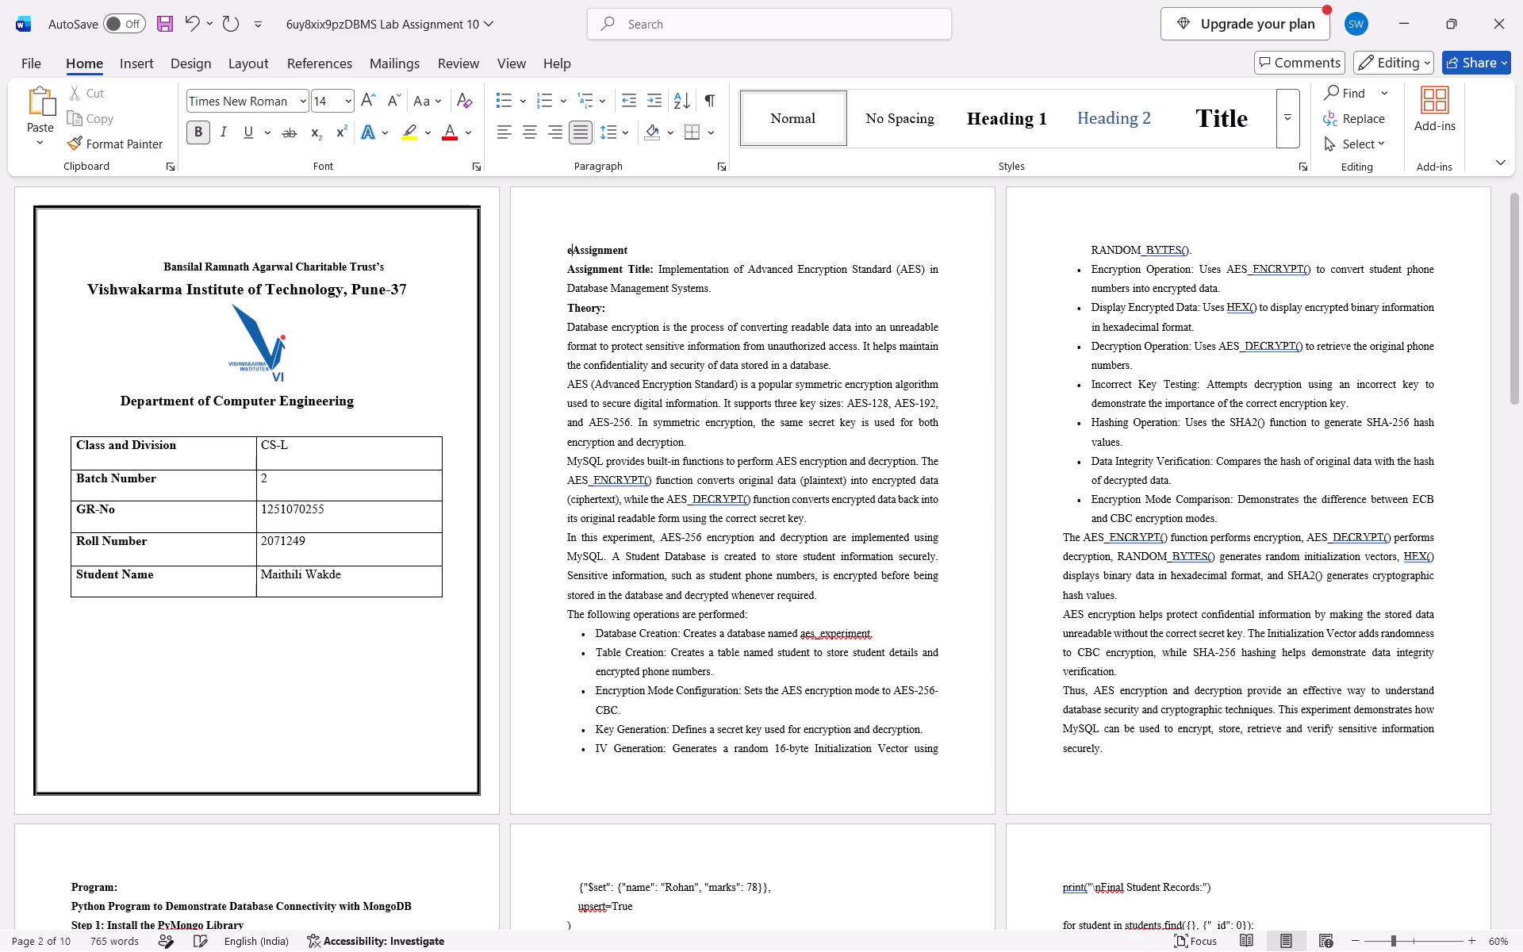
key("BackSpace")
key("e")
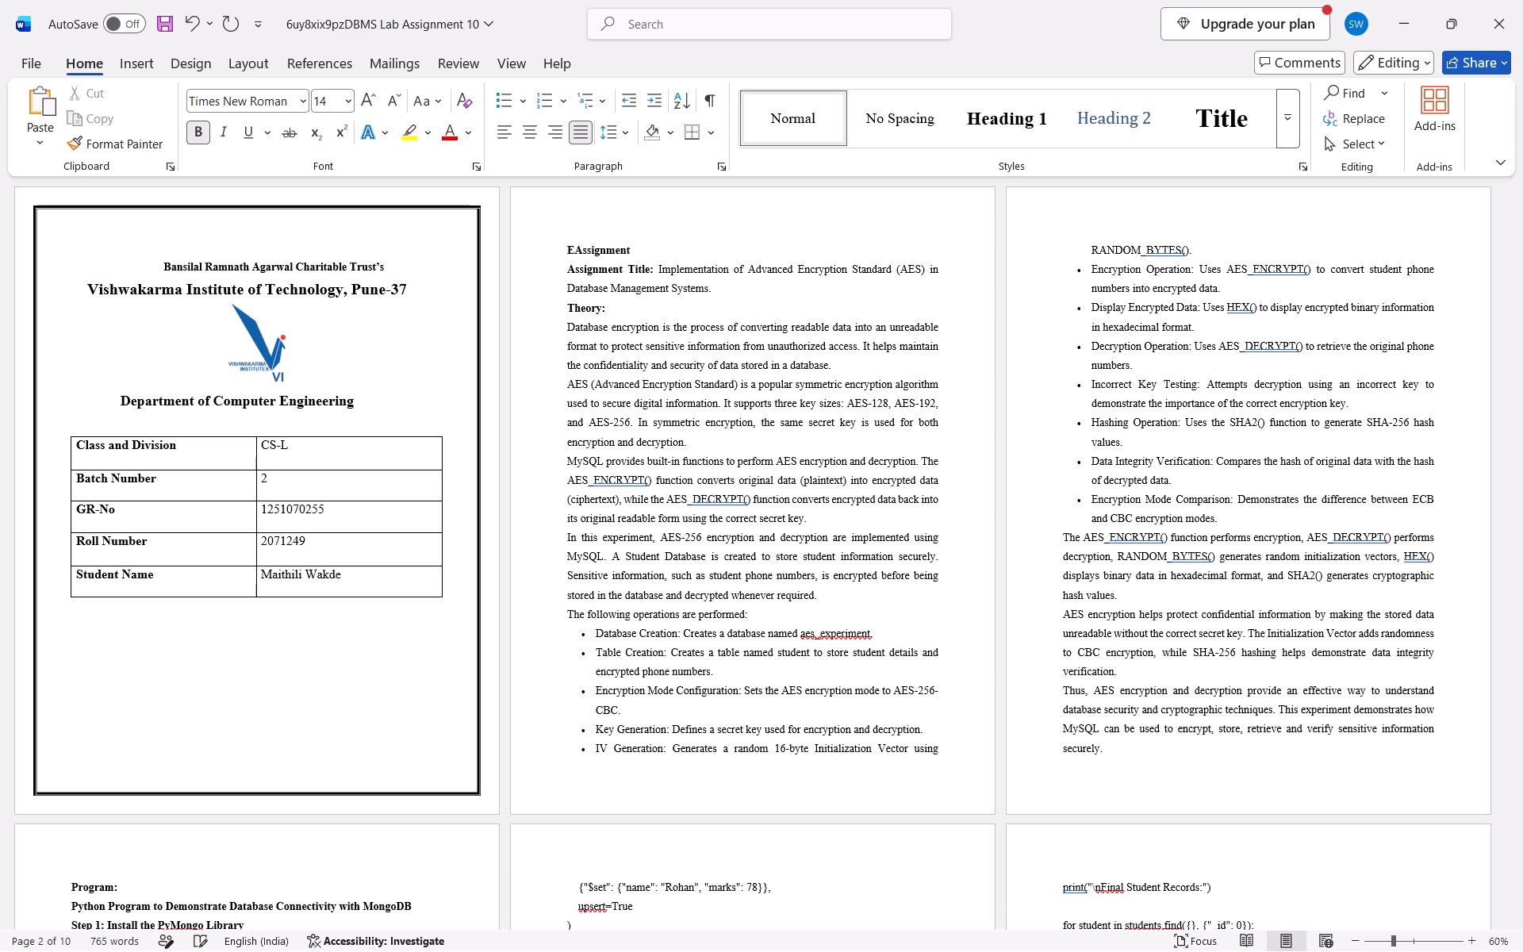
type("xtra")
key("space")
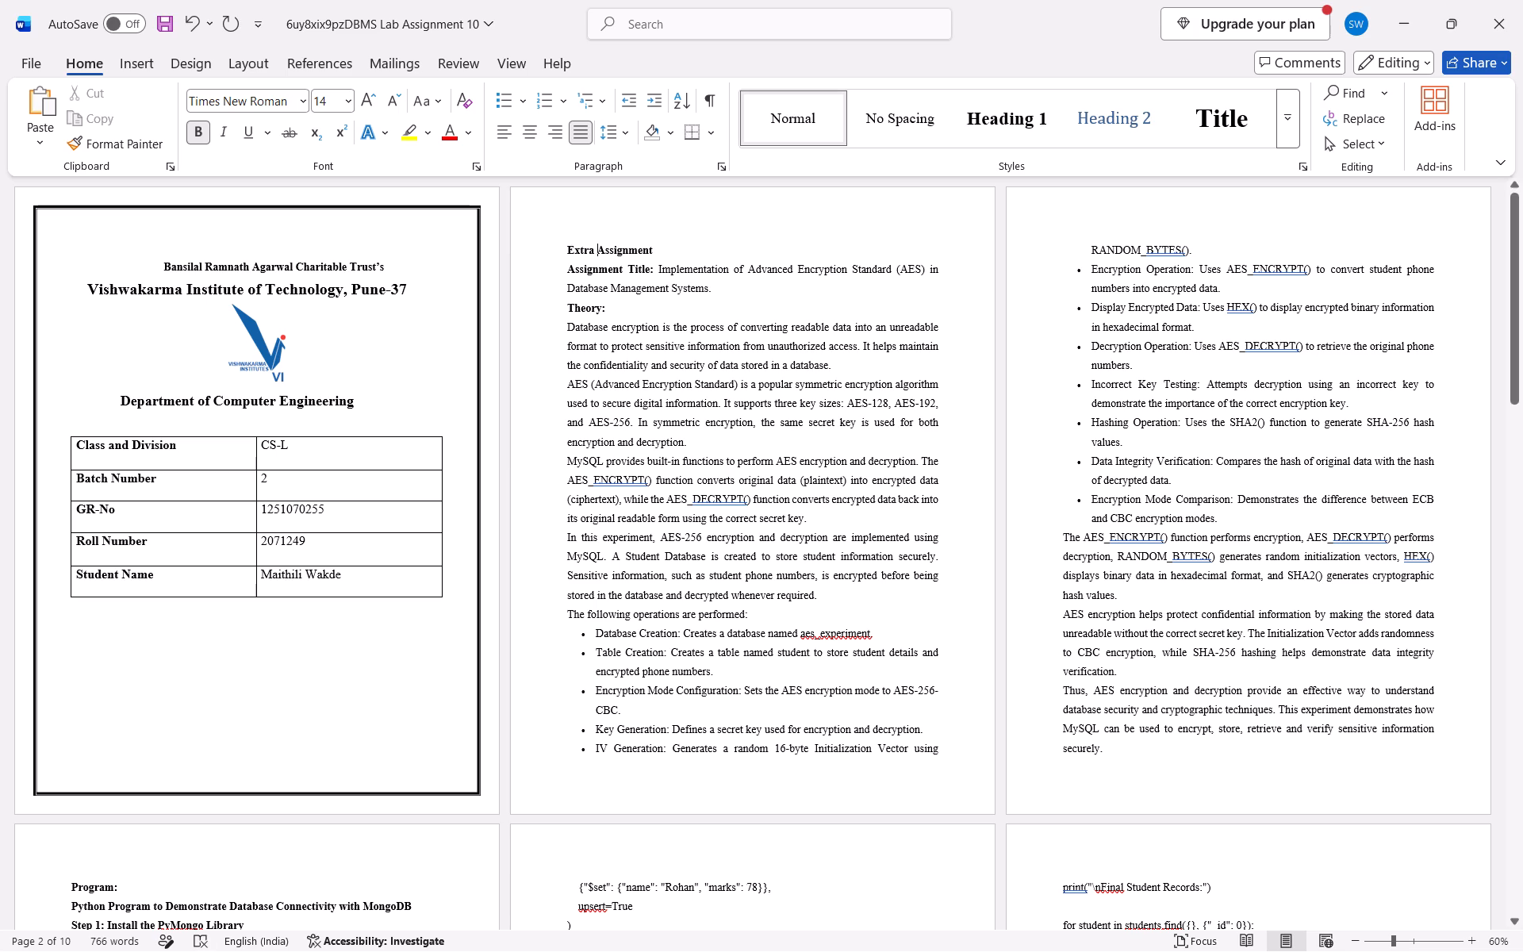
left_click(684, 244)
key("shift+colon")
Start a screen snip over the Word document.
key("Print")
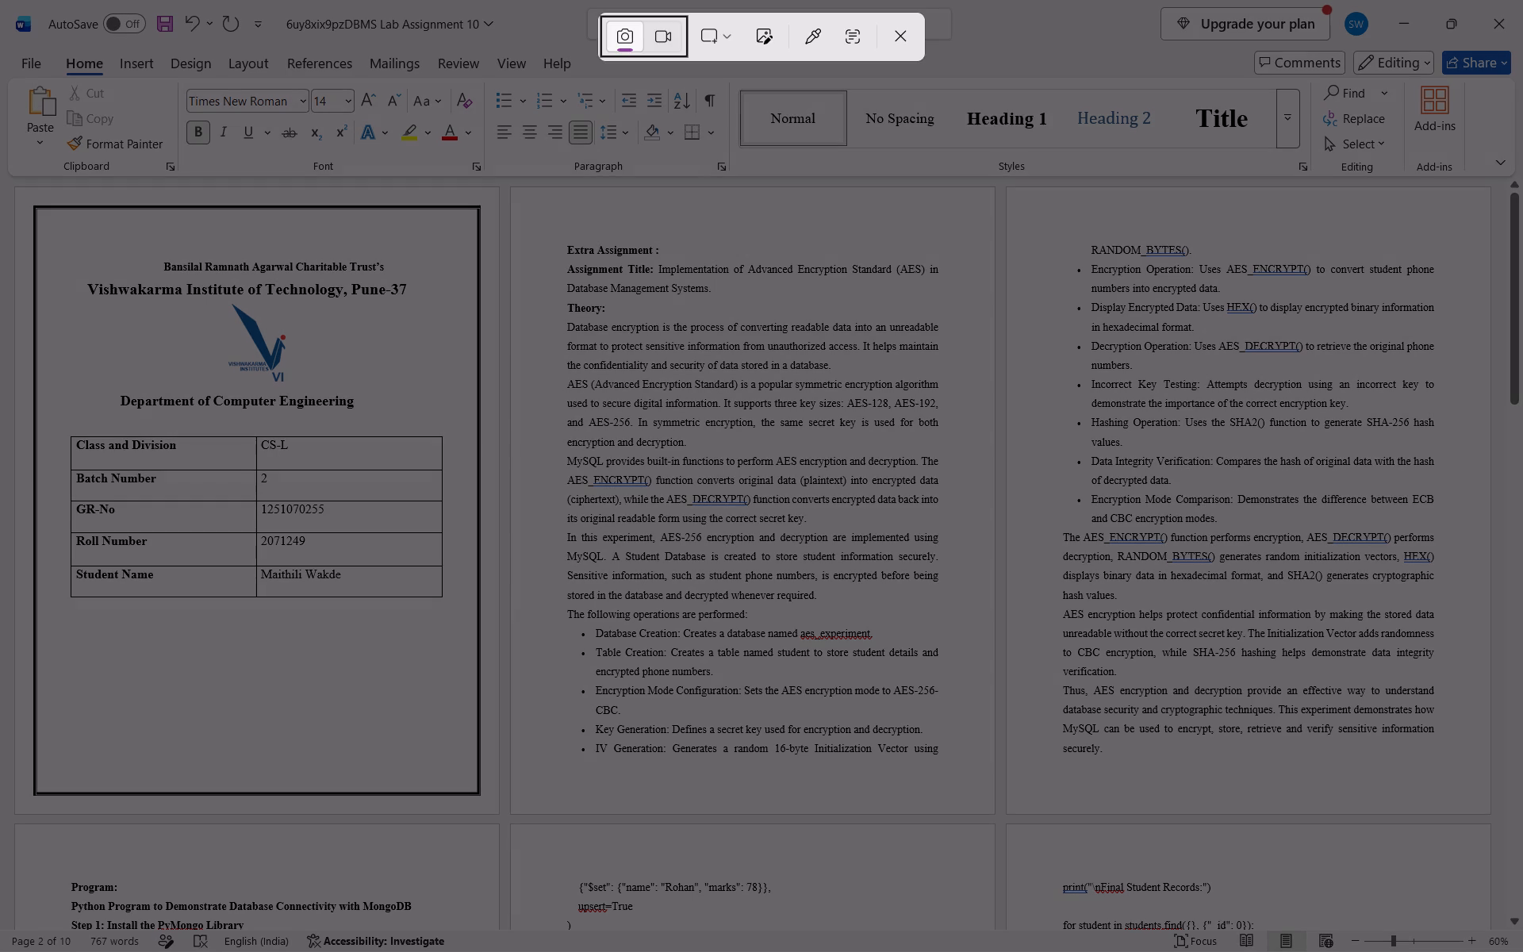
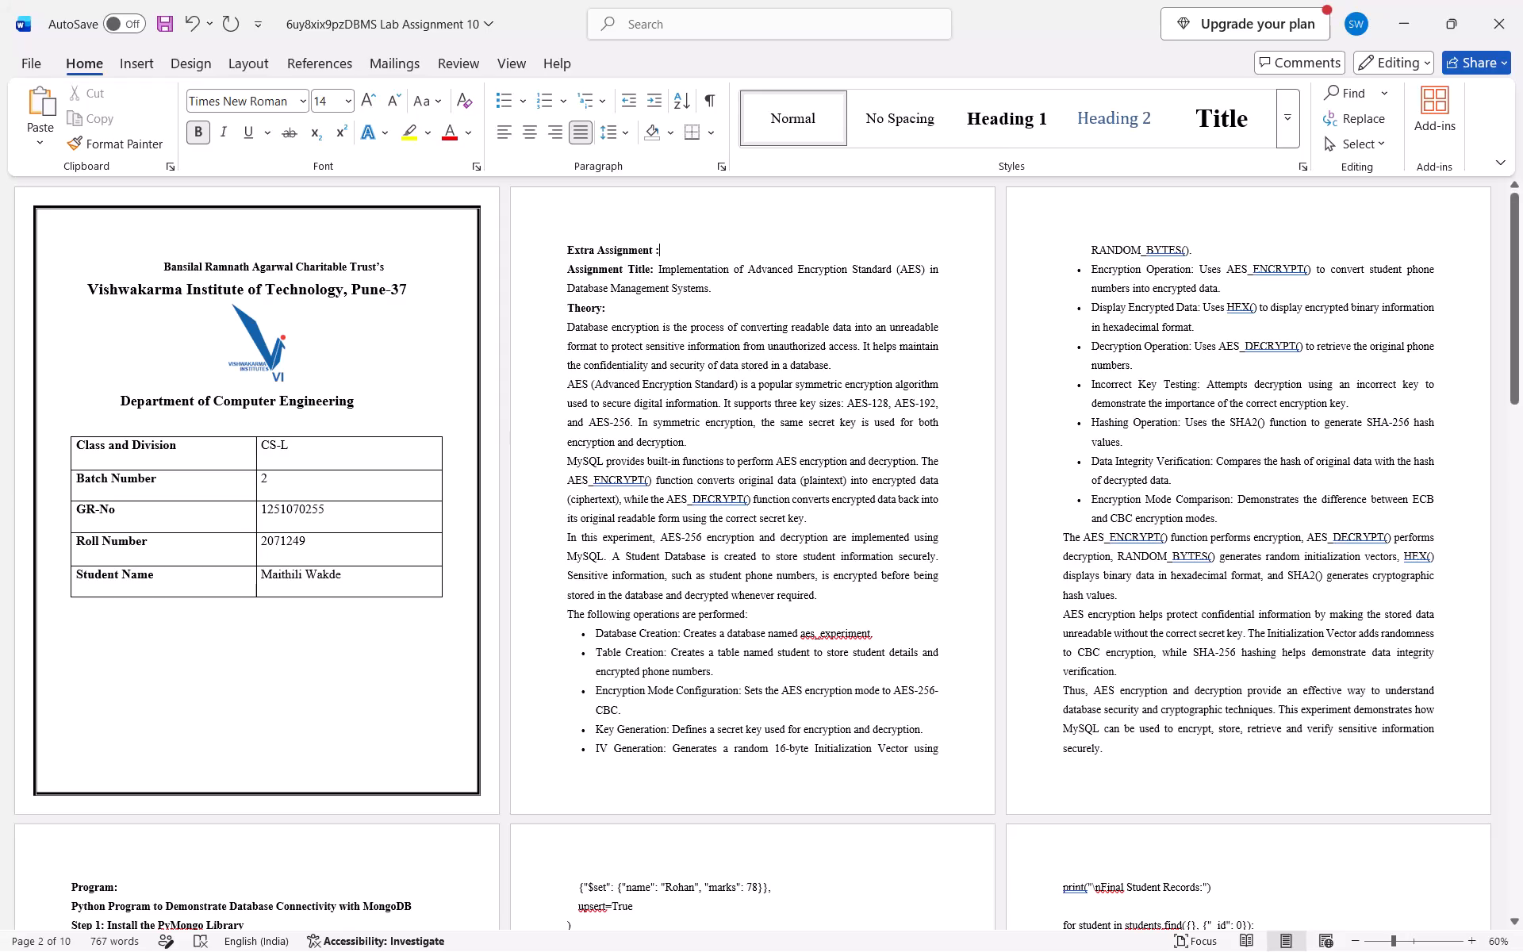
Capture a screen snip of the document's full third page, from the RANDOM_BYTES() line through the closing theory paragraph, and dismiss the battery notice.
key("Print")
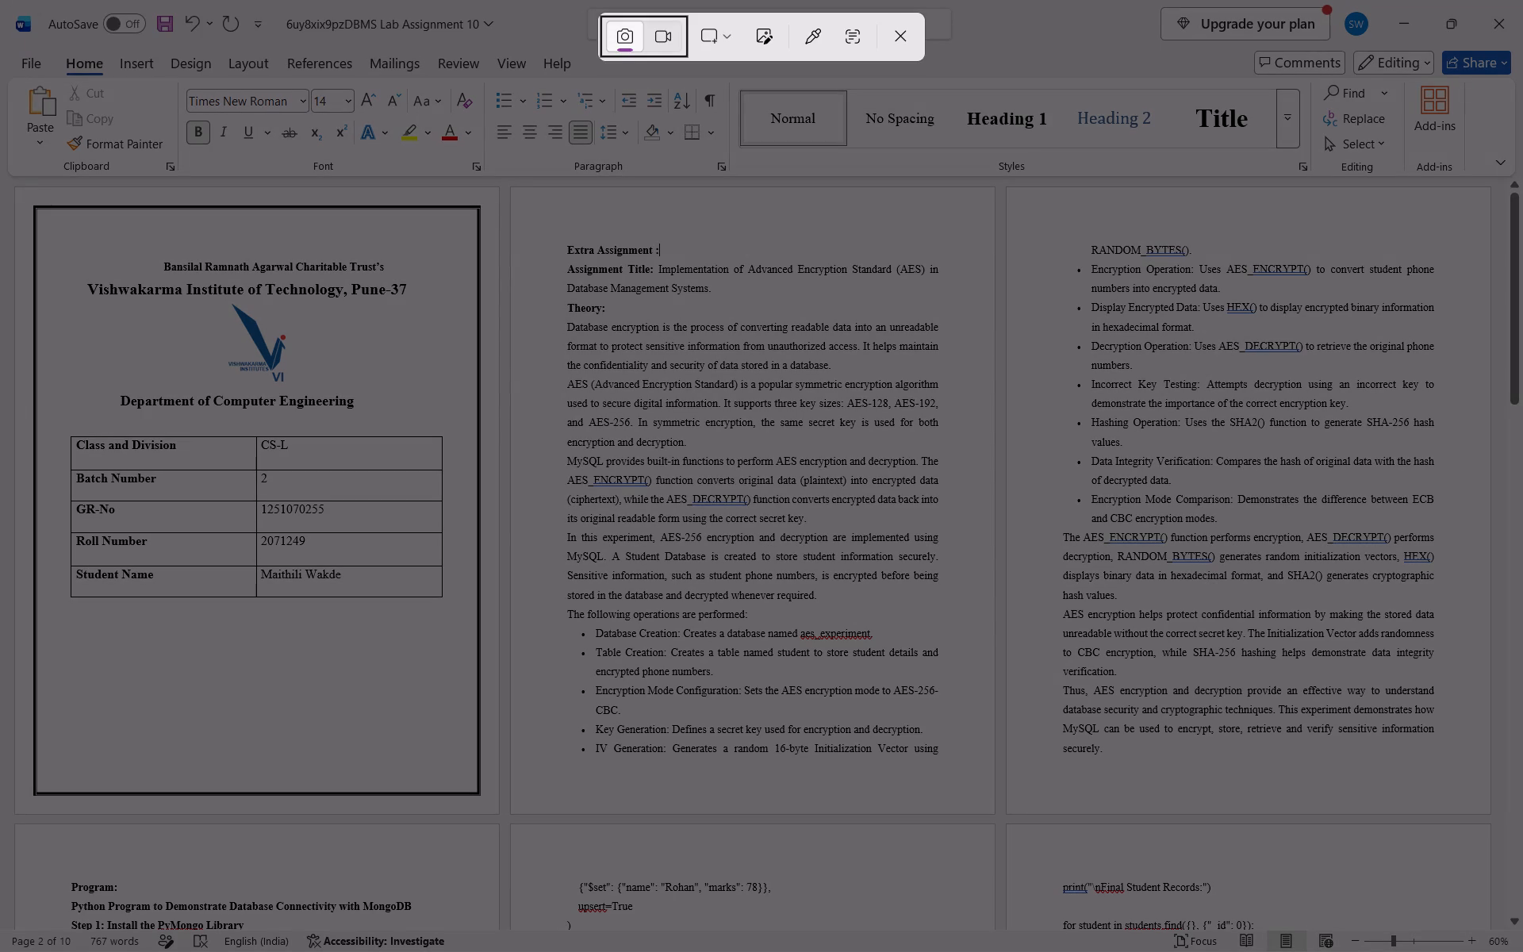
left_click_drag(1006, 186, 1084, 332)
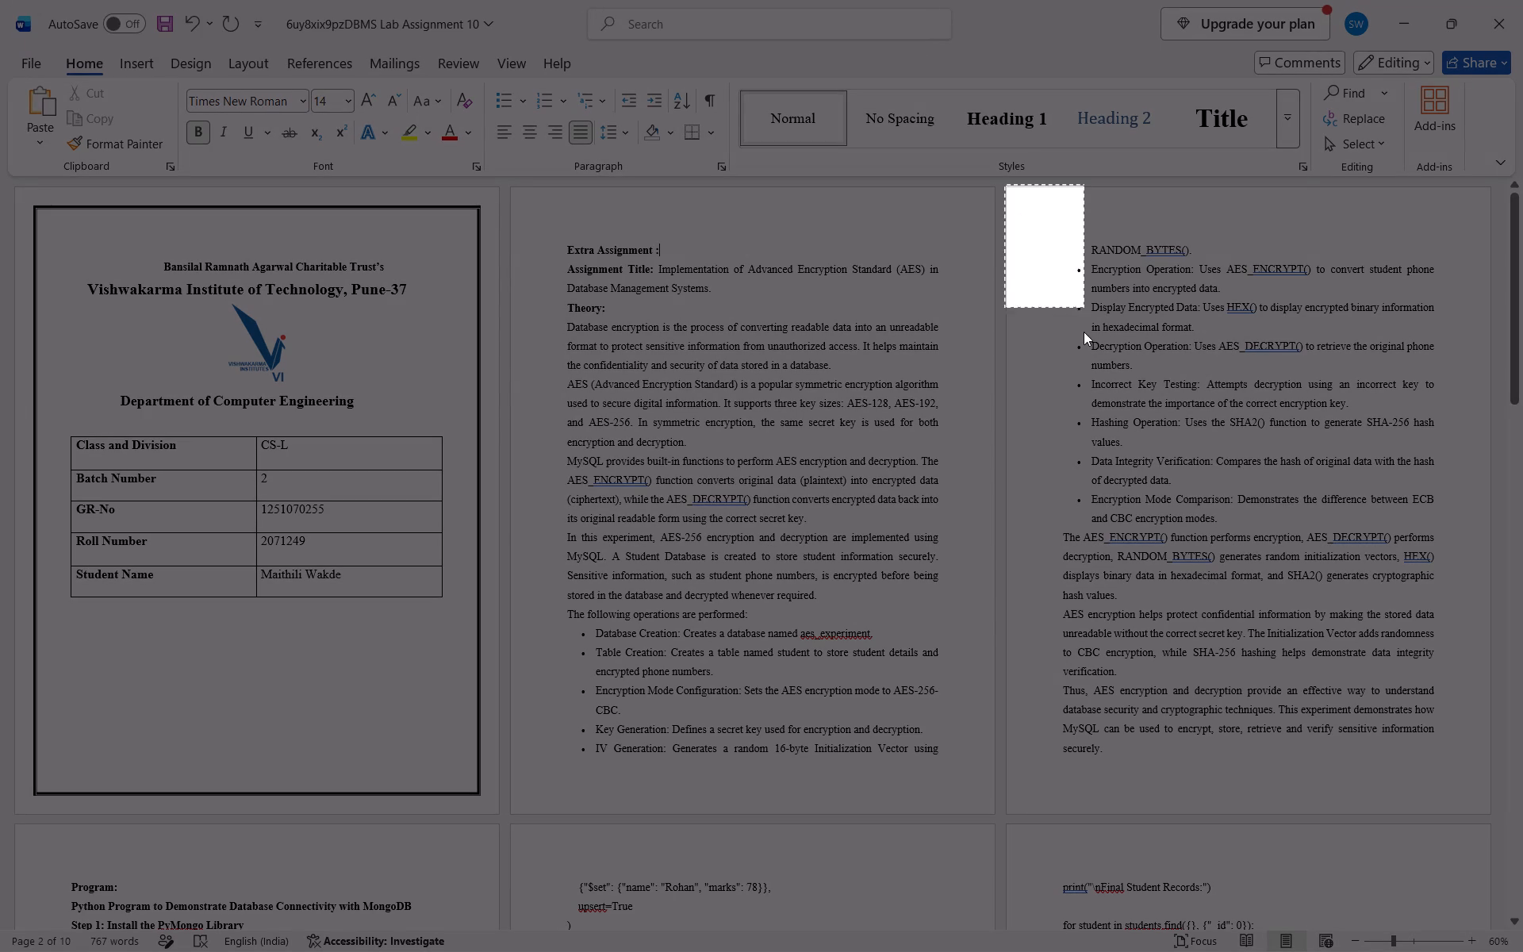
left_click_drag(1084, 332, 1499, 816)
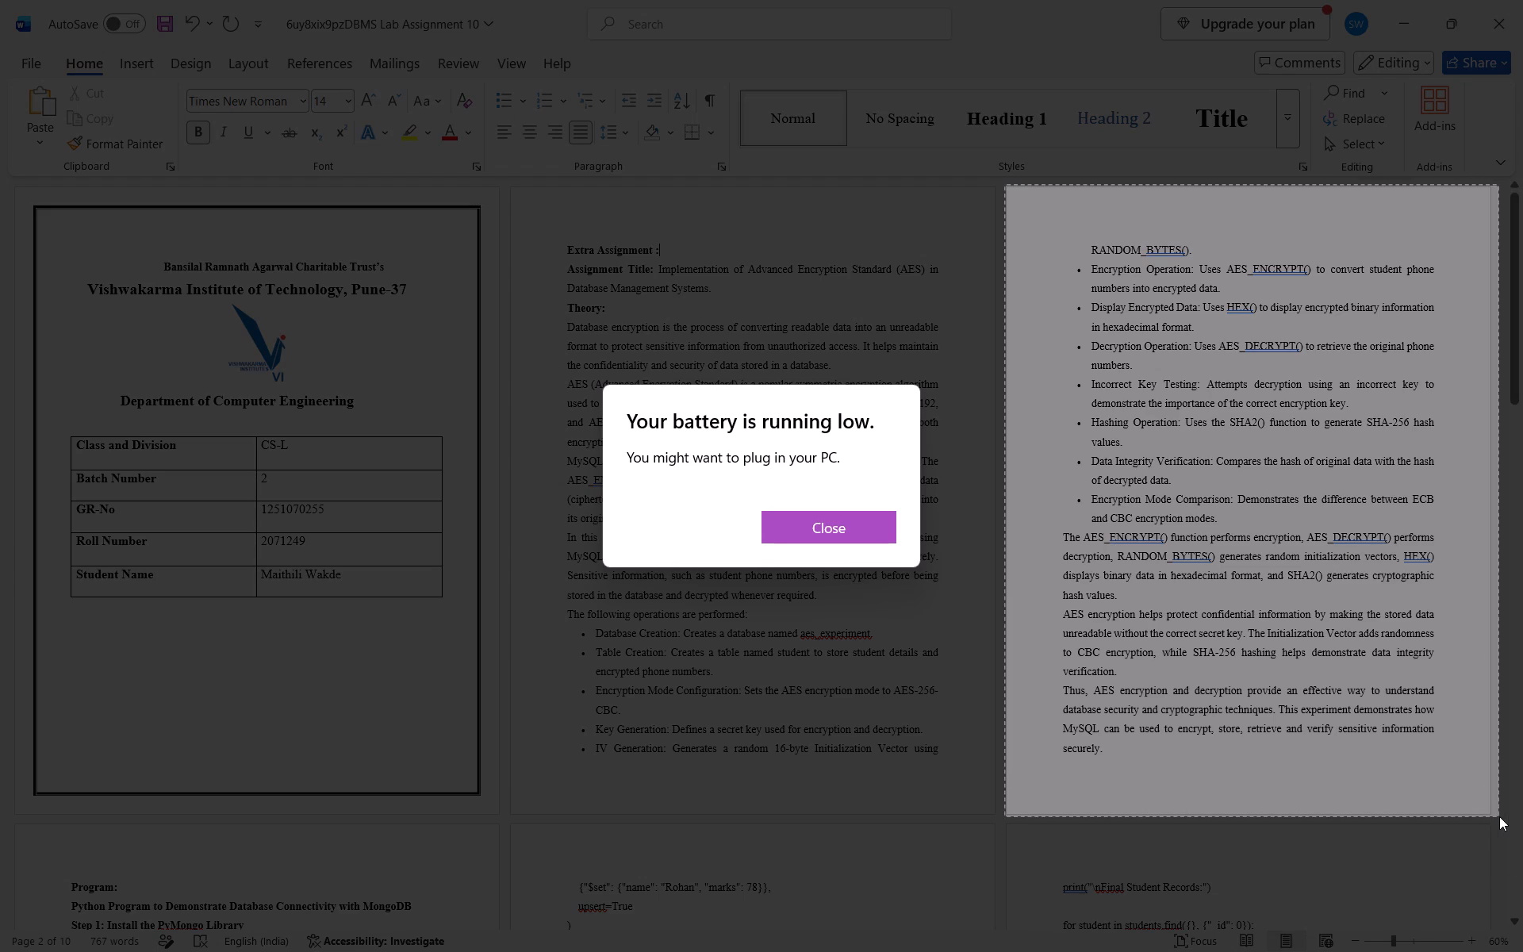
left_click_drag(1499, 816, 1487, 813)
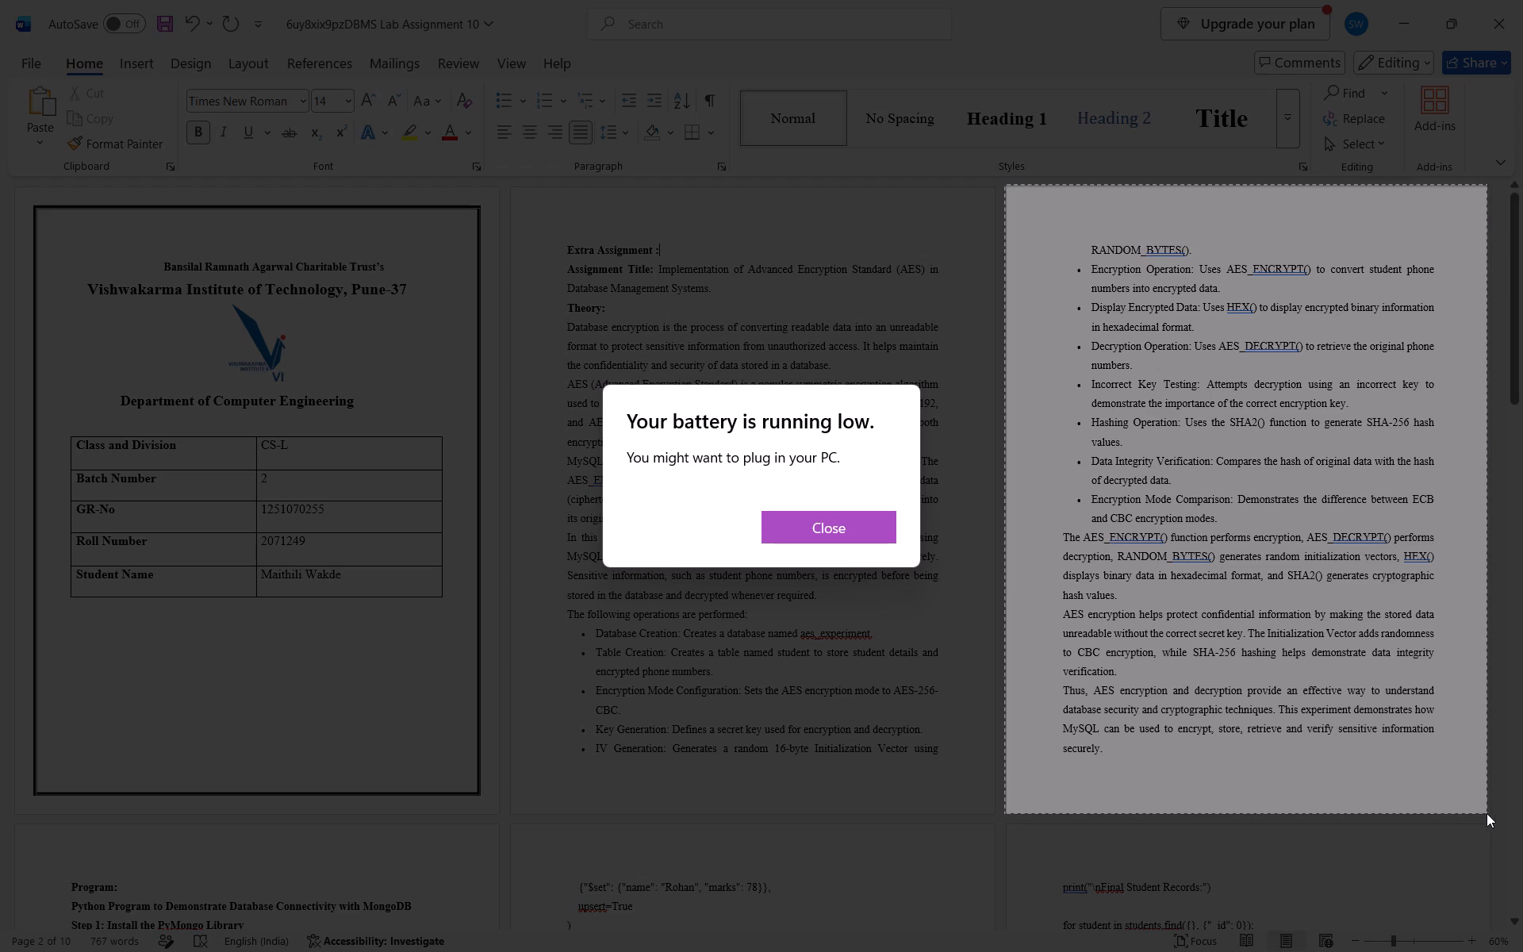
left_click_drag(1487, 813, 1490, 812)
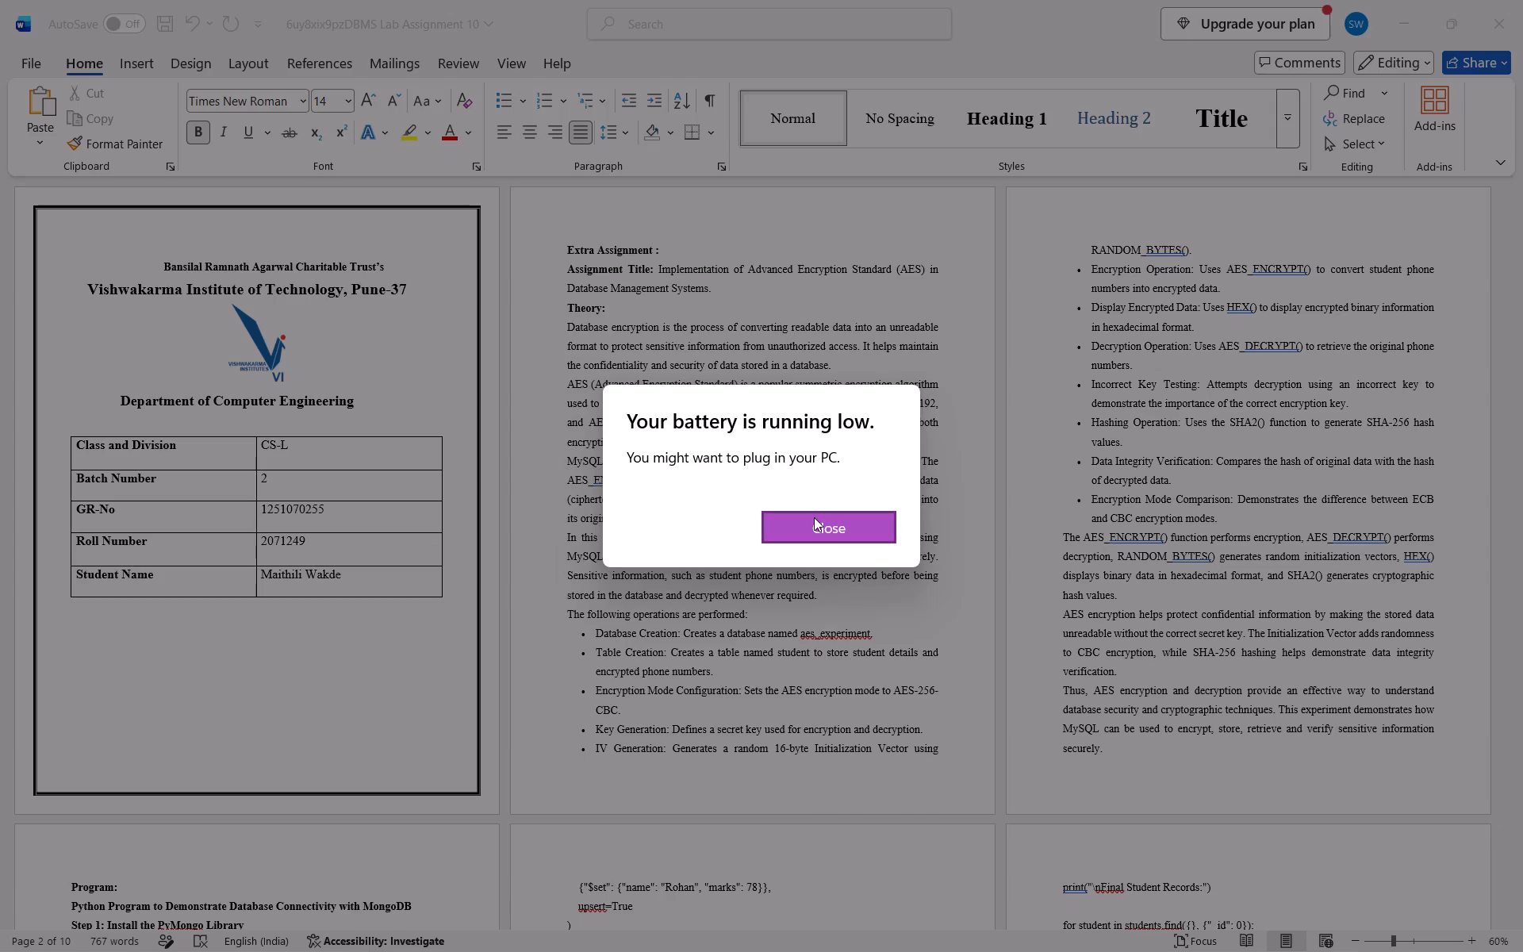
left_click(814, 517)
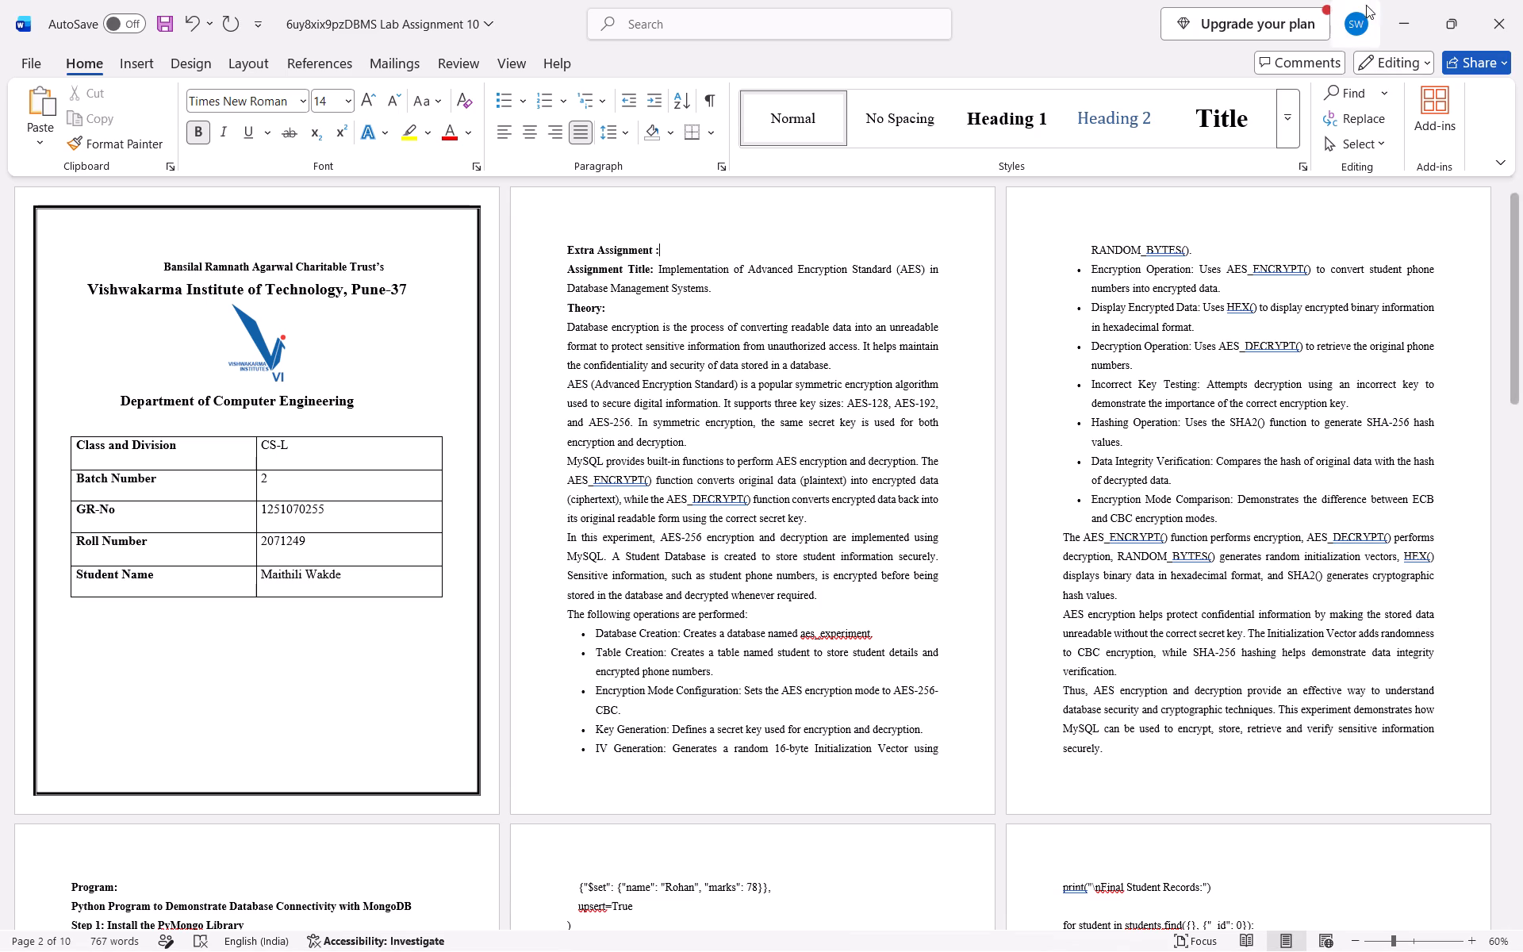
Switch to Chrome, search Google for "pdf maker" in a new tab, and open iLovePDF's JPG to PDF converter.
left_click(1389, 28)
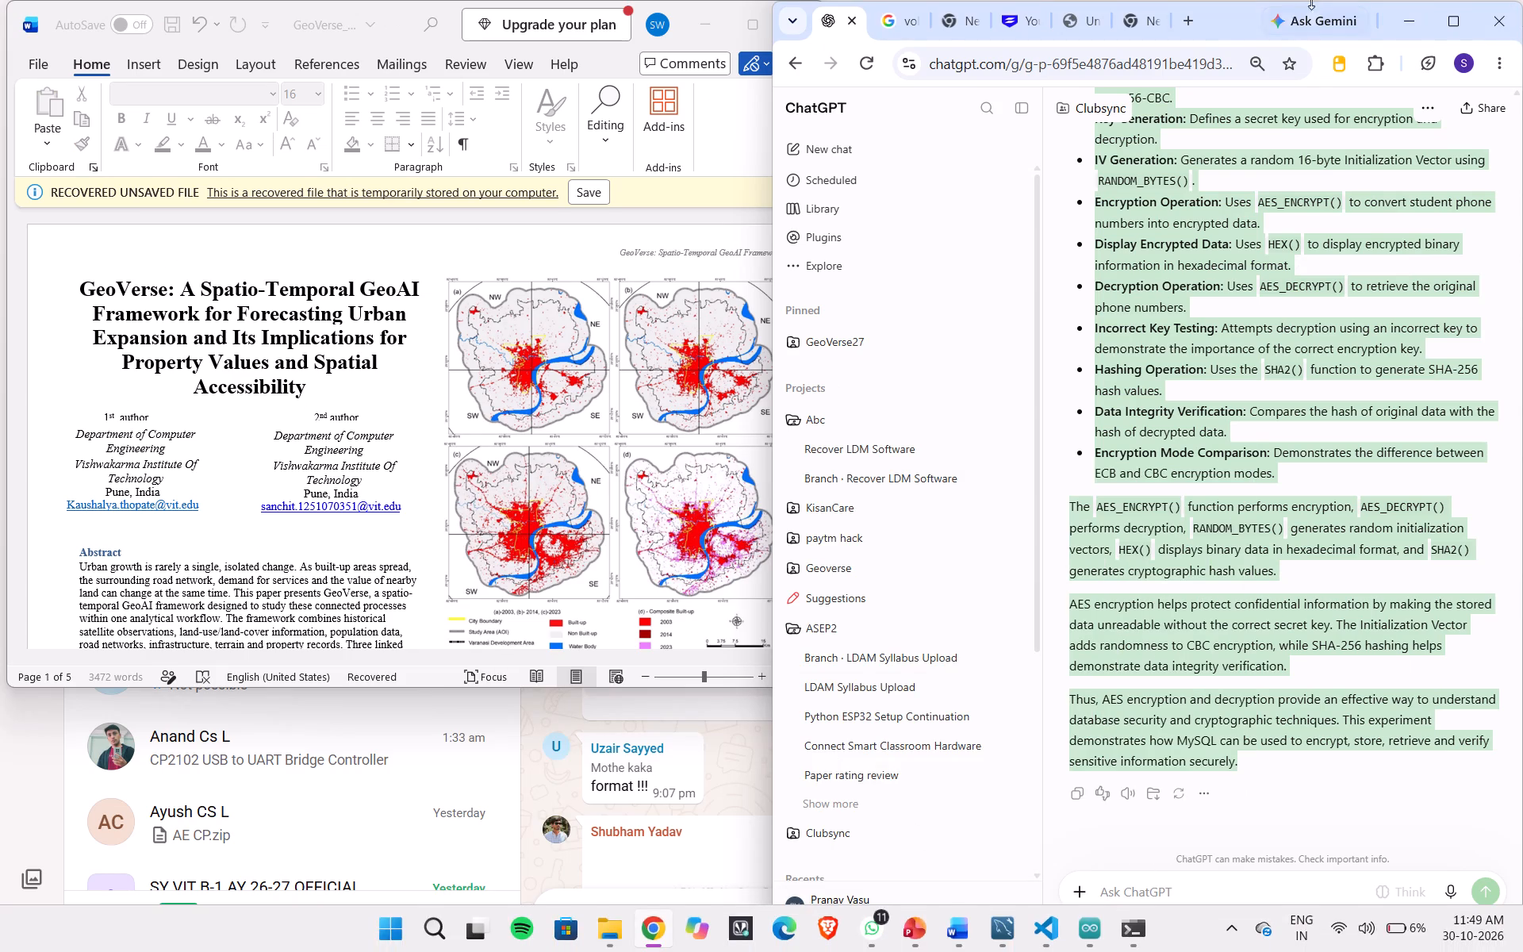
left_click(1448, 28)
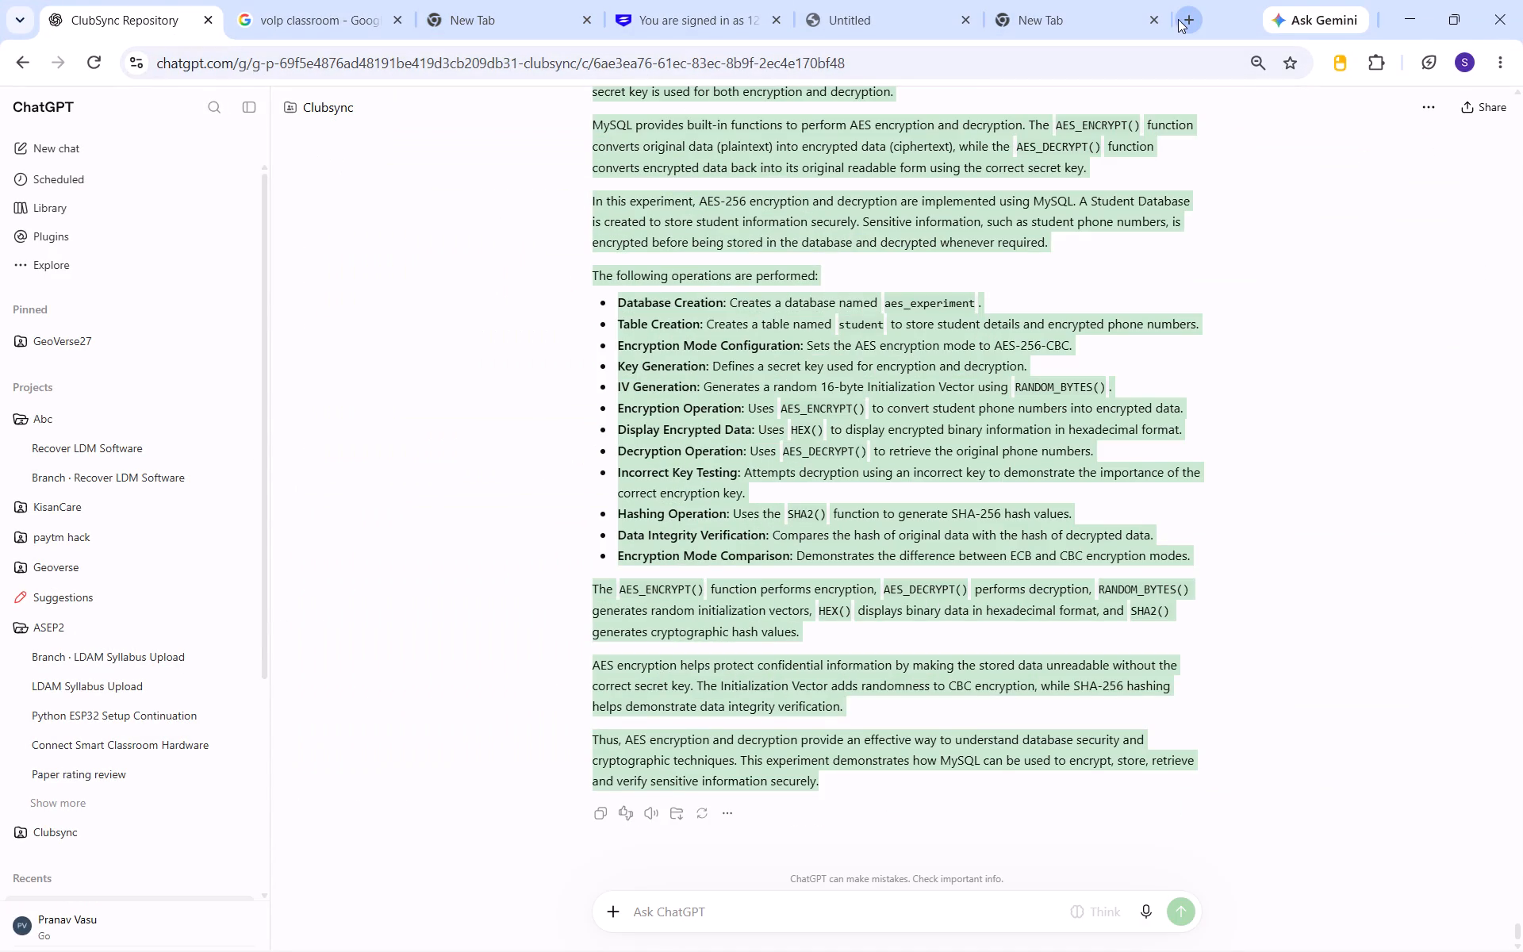
left_click(1178, 19)
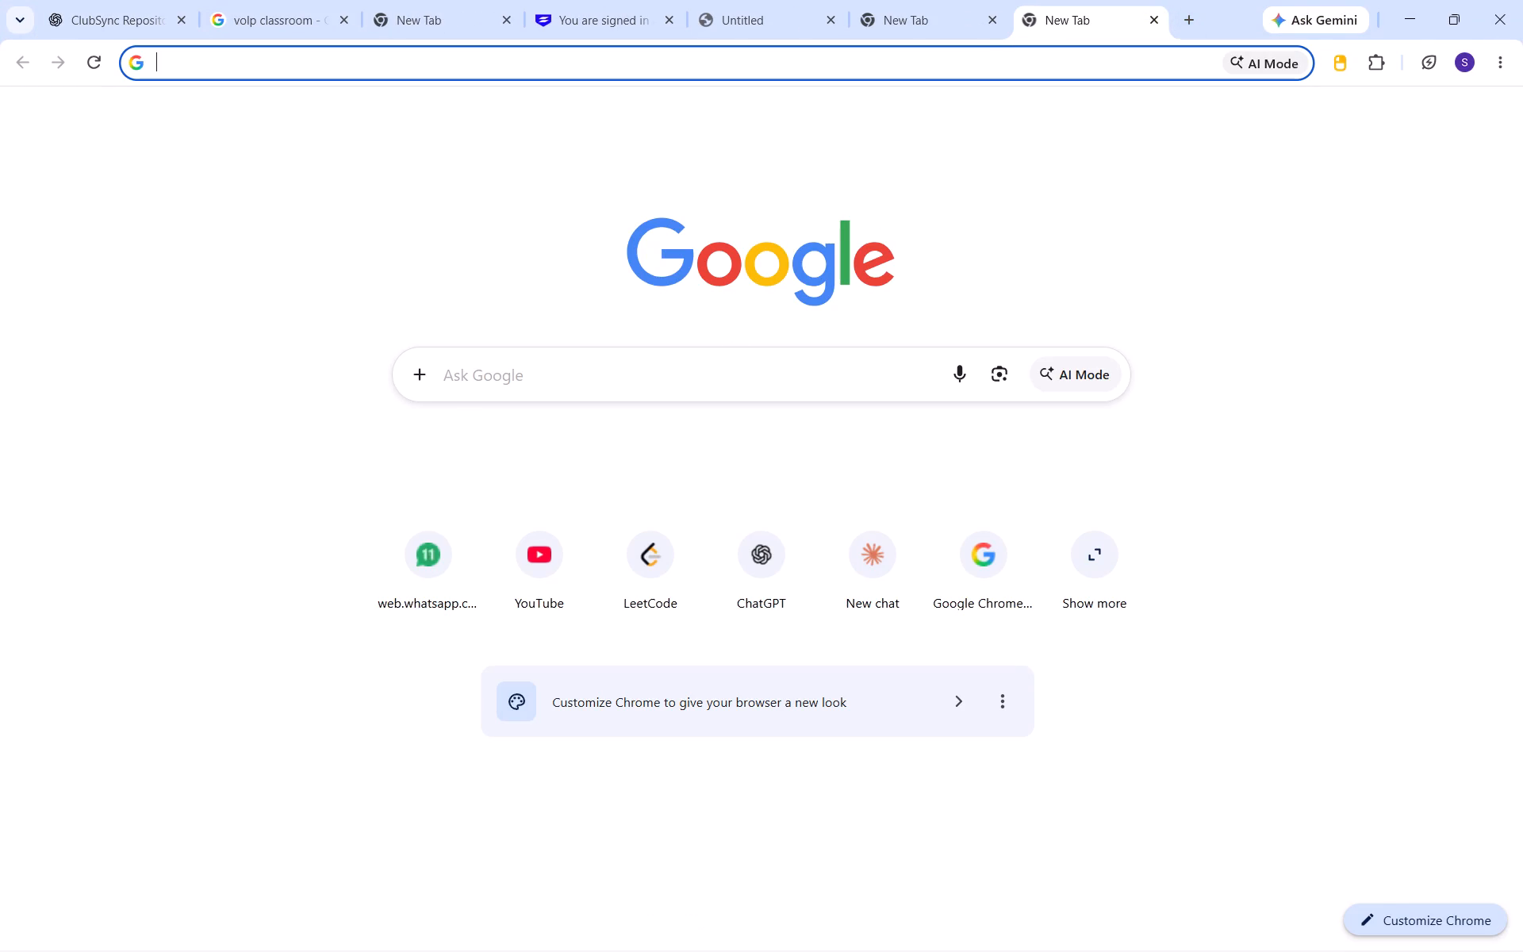
left_click(719, 359)
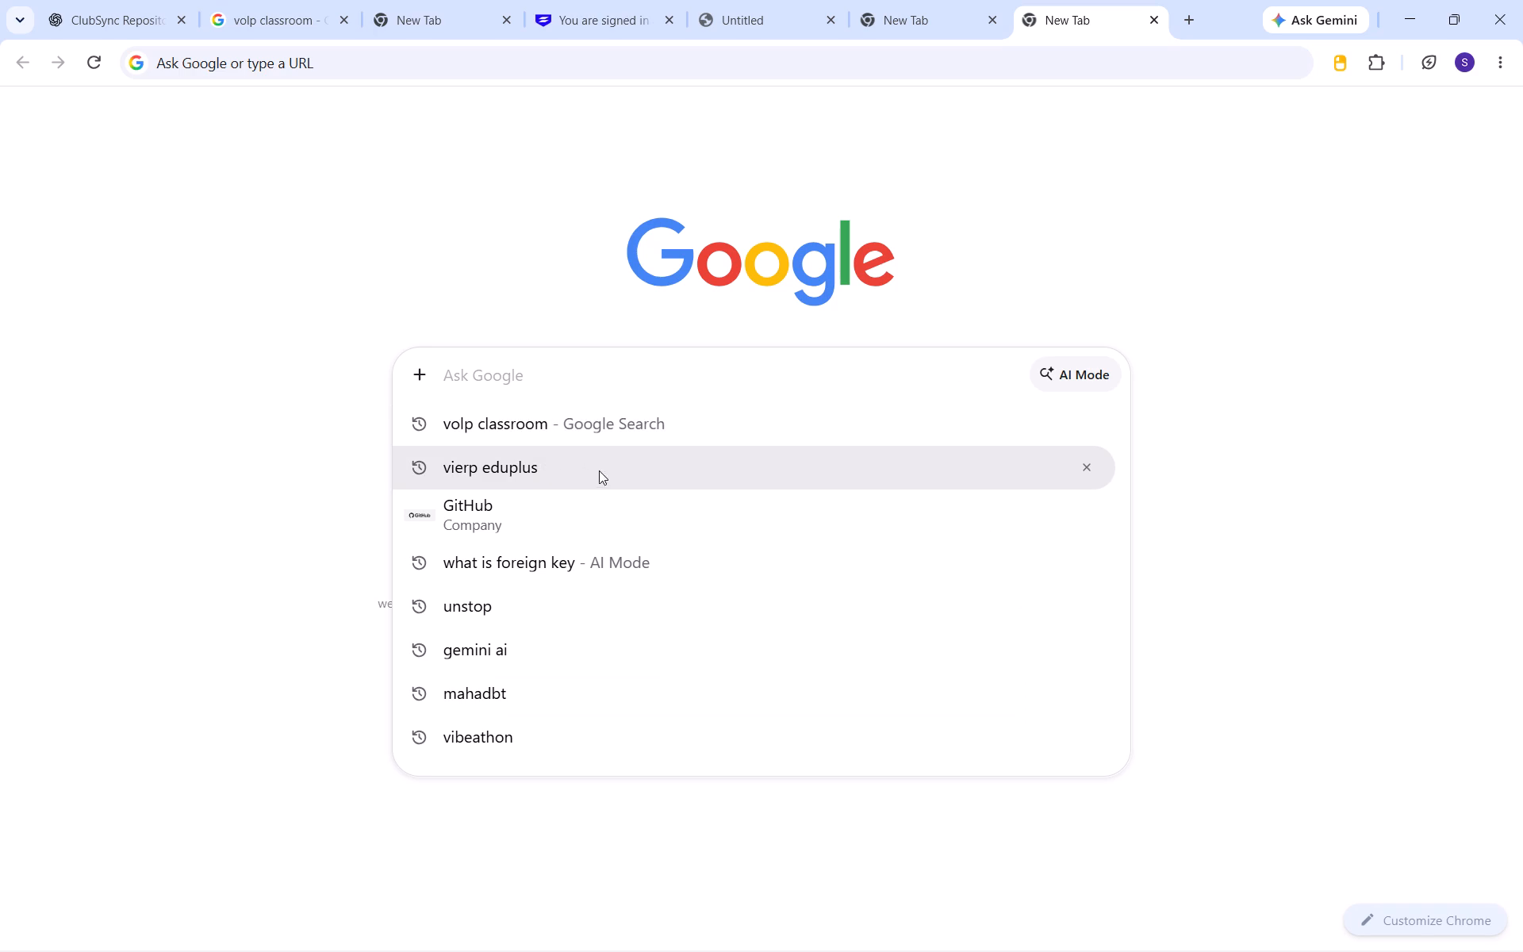
type("pdf")
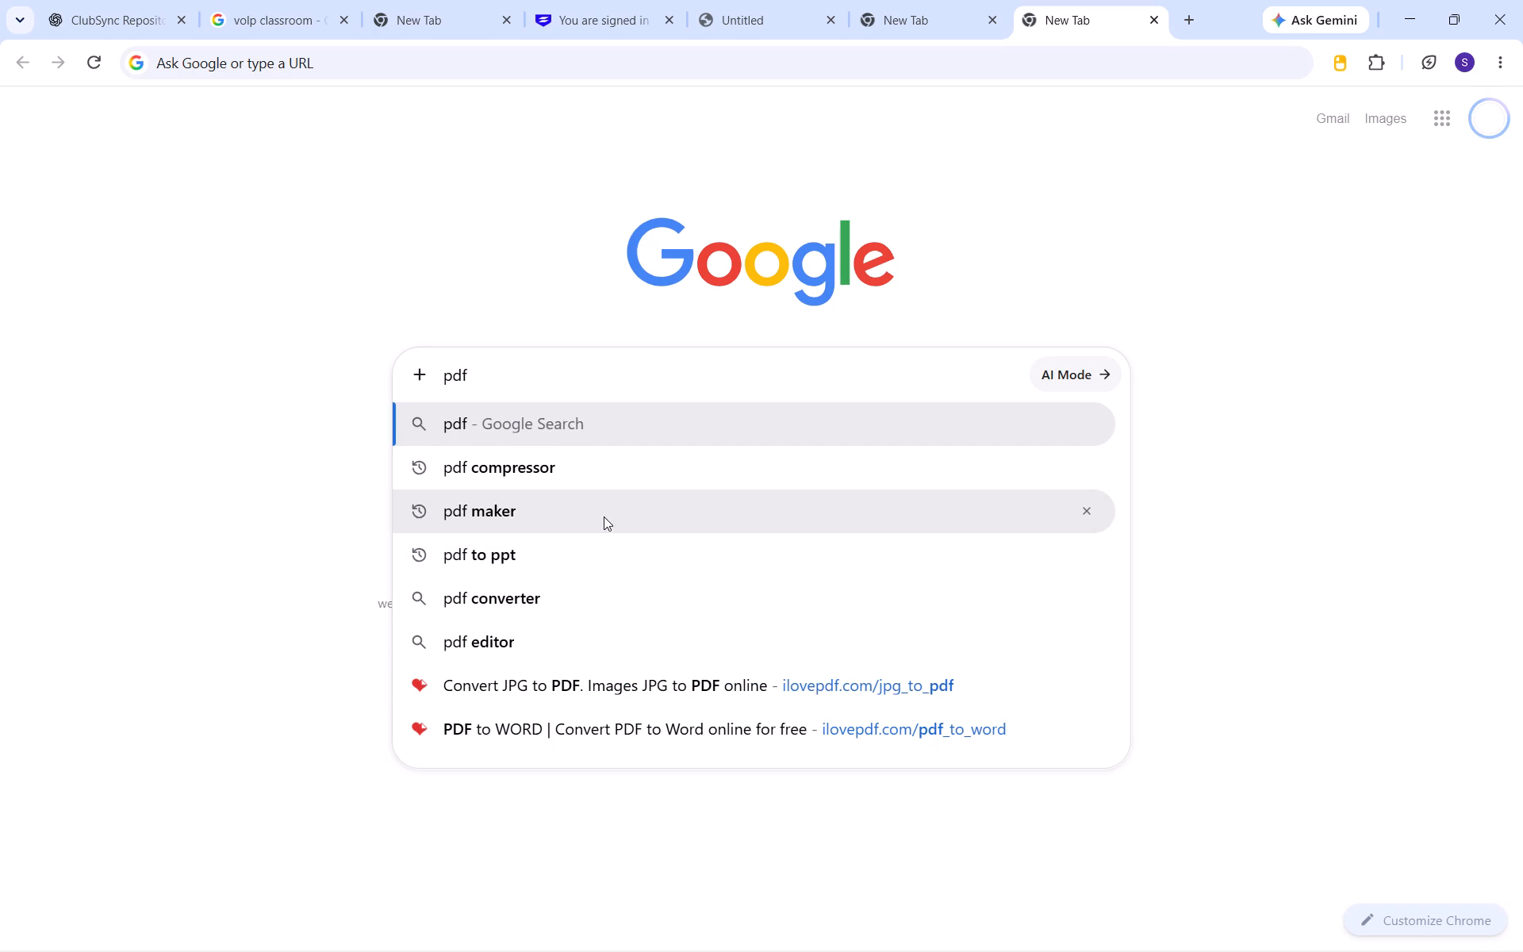
left_click(604, 516)
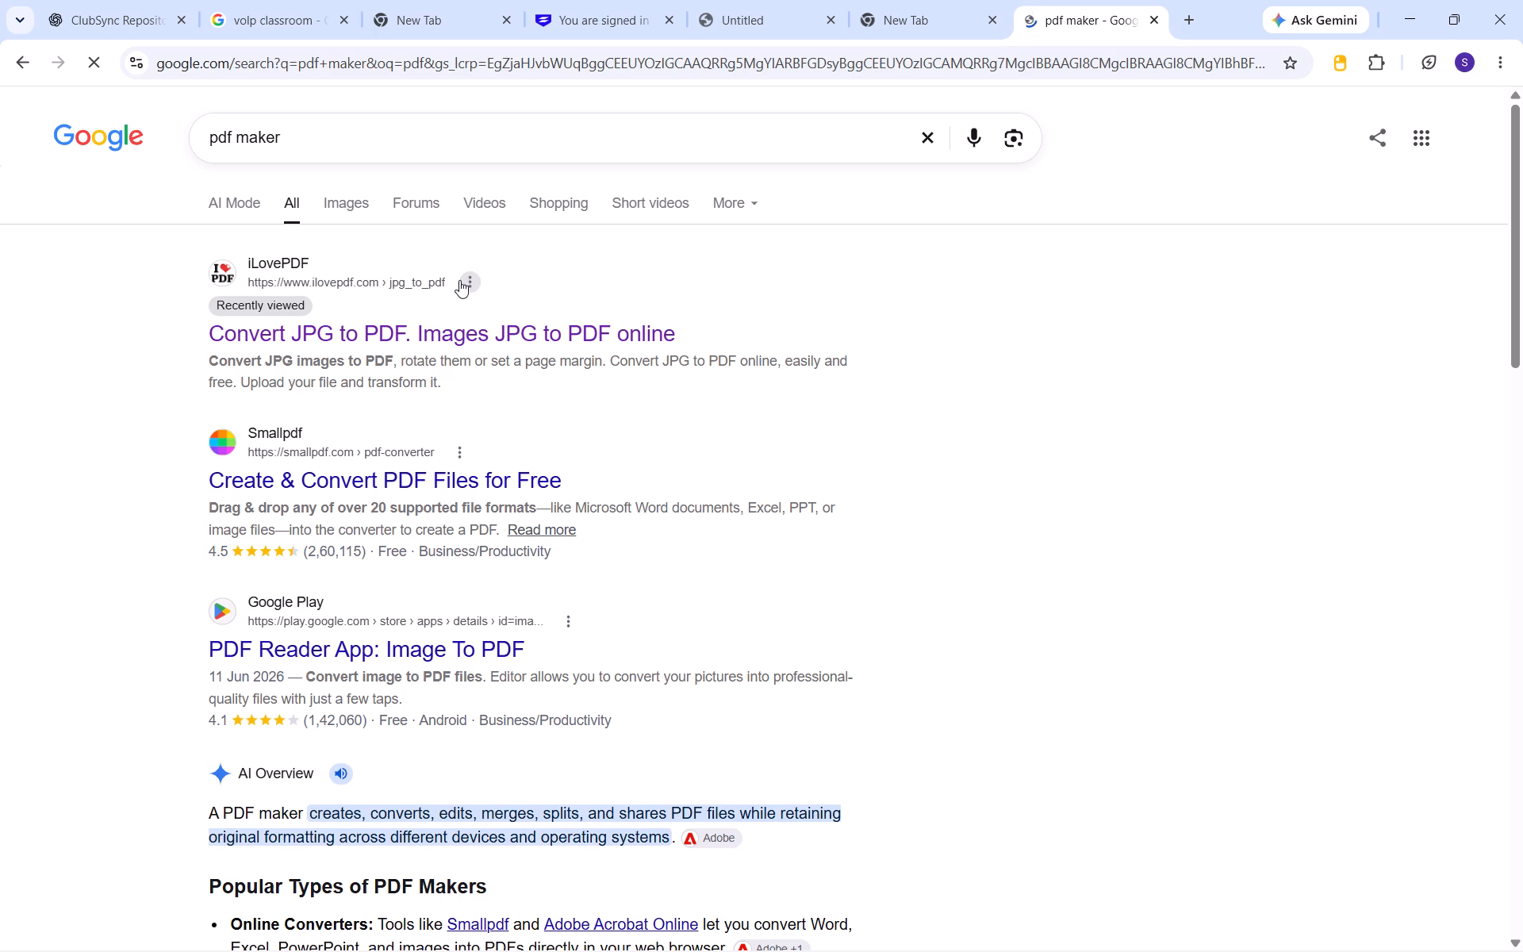
left_click(397, 288)
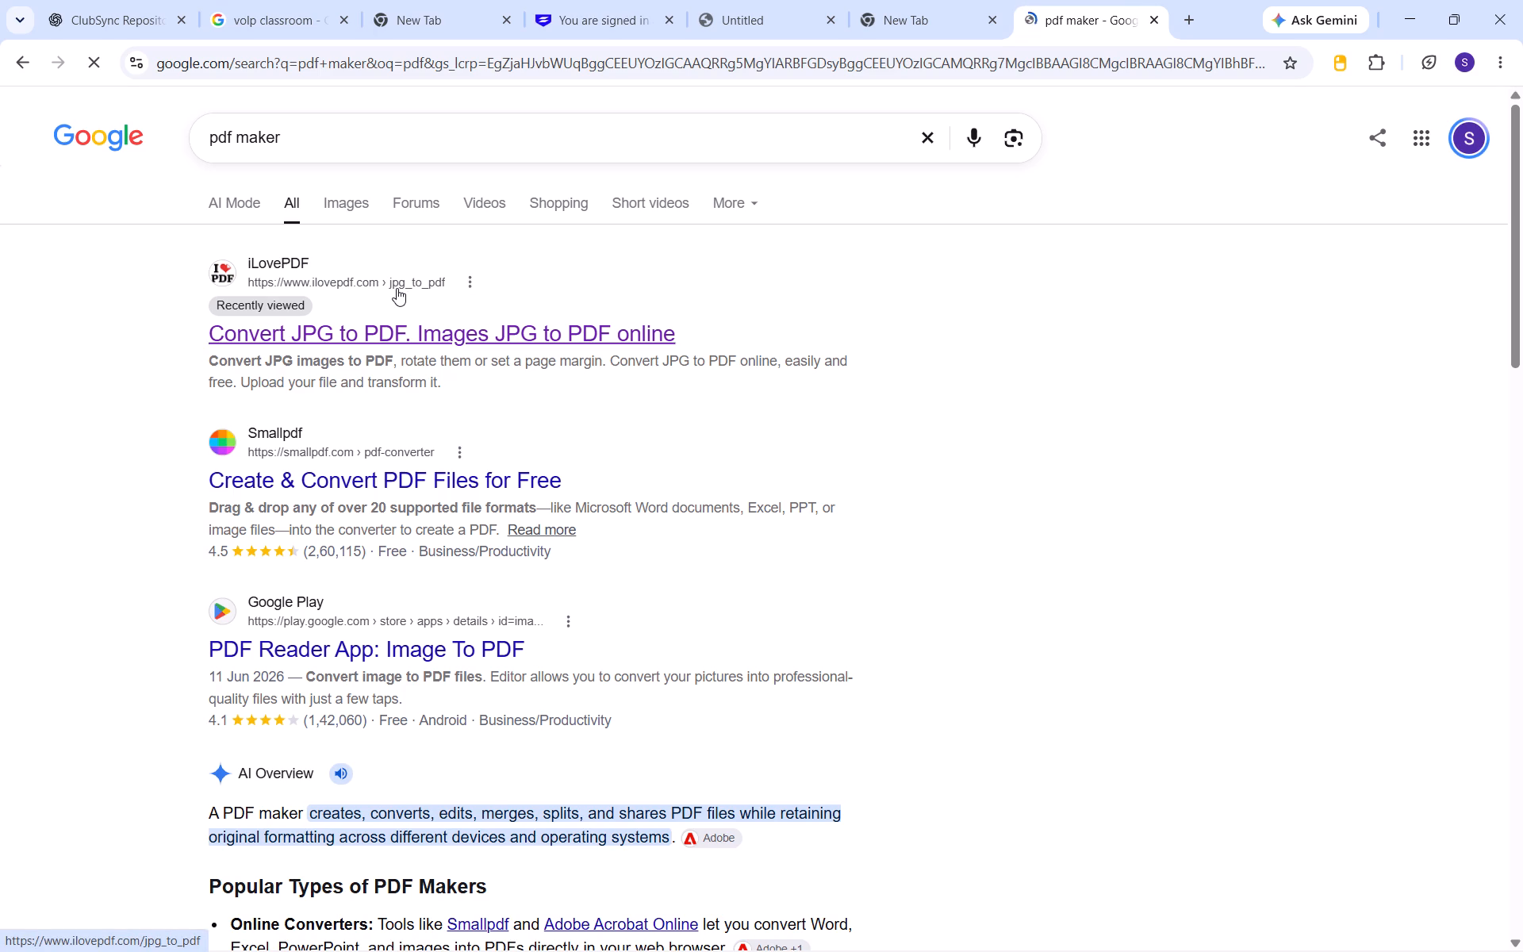
left_click(397, 288)
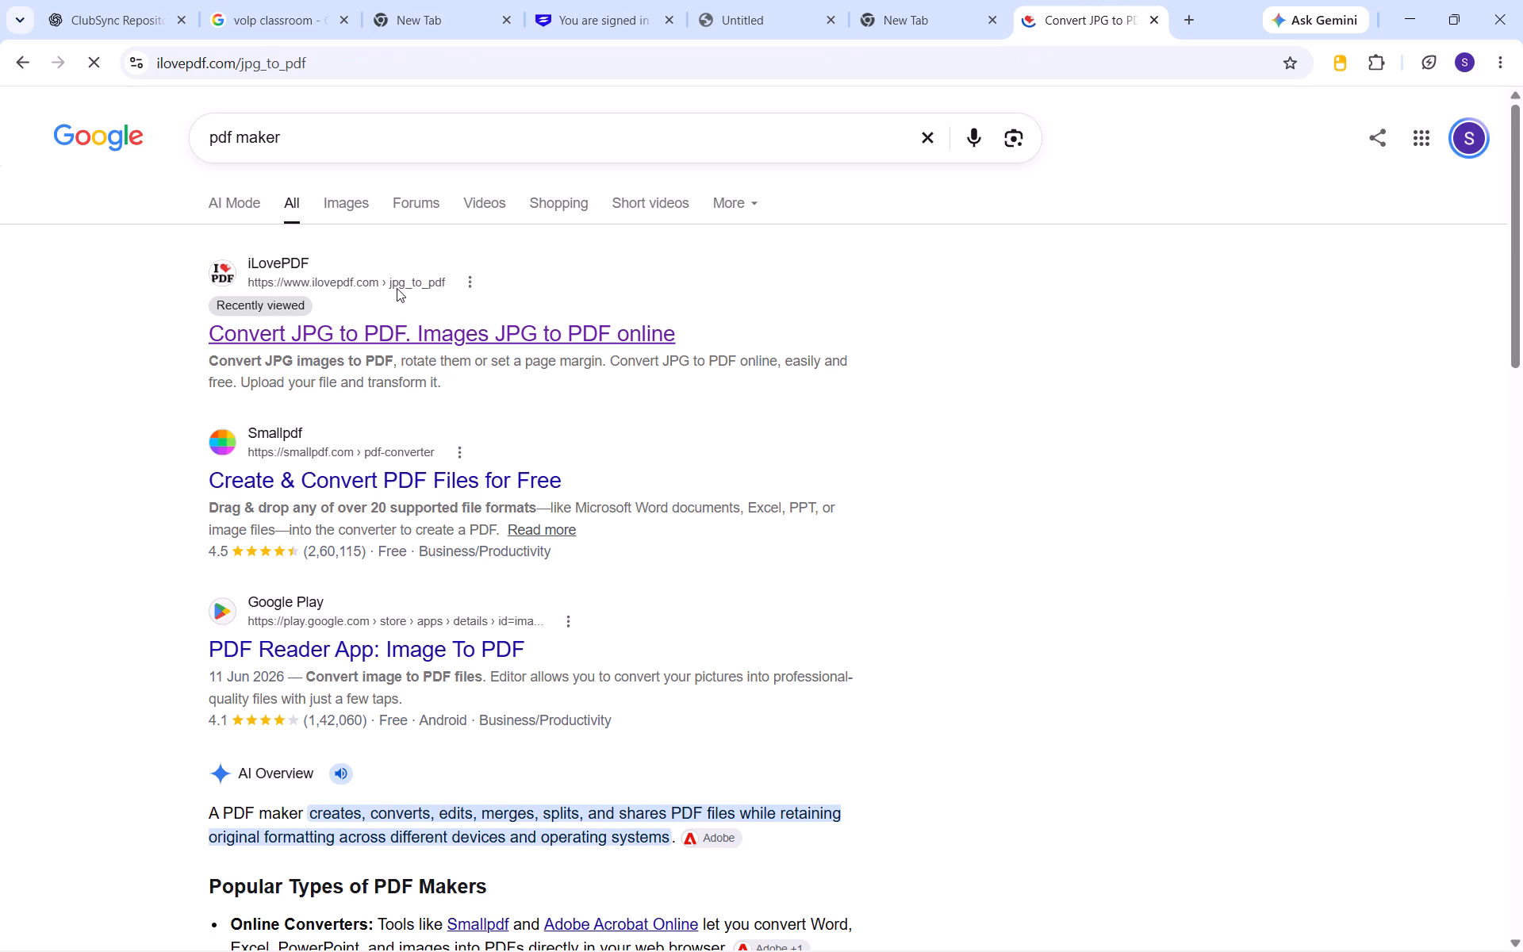
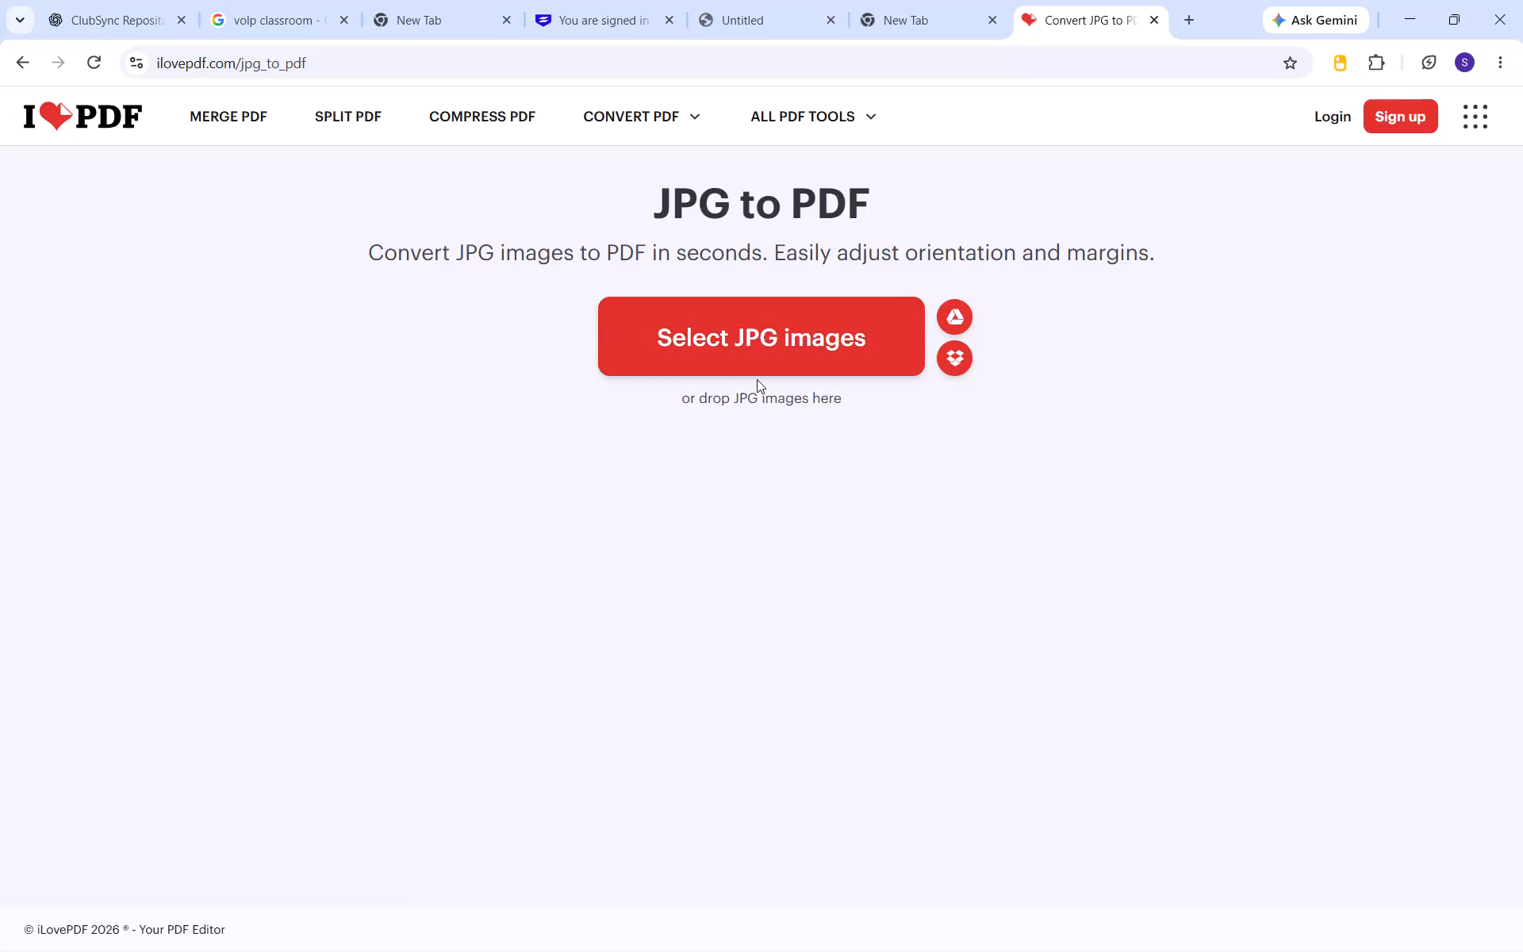
Browse to Pictures > Screenshots for the JPG upload and select the three document page snips 114424, 114855 and 114943 dated 2026-10-30.
left_click(757, 379)
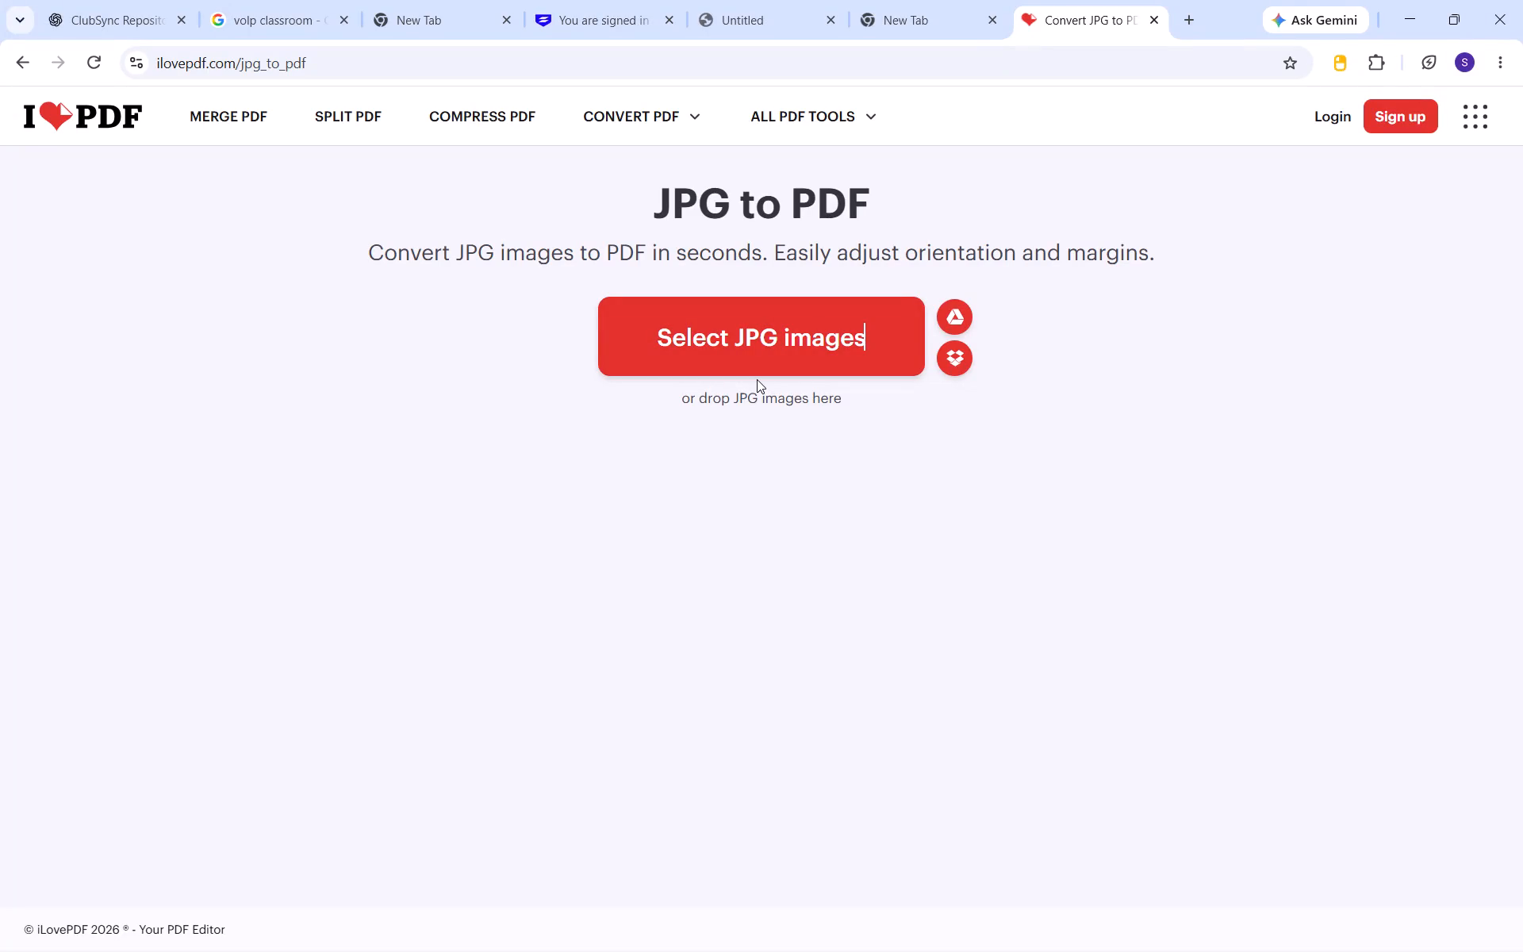
left_click(757, 379)
left_click(751, 338)
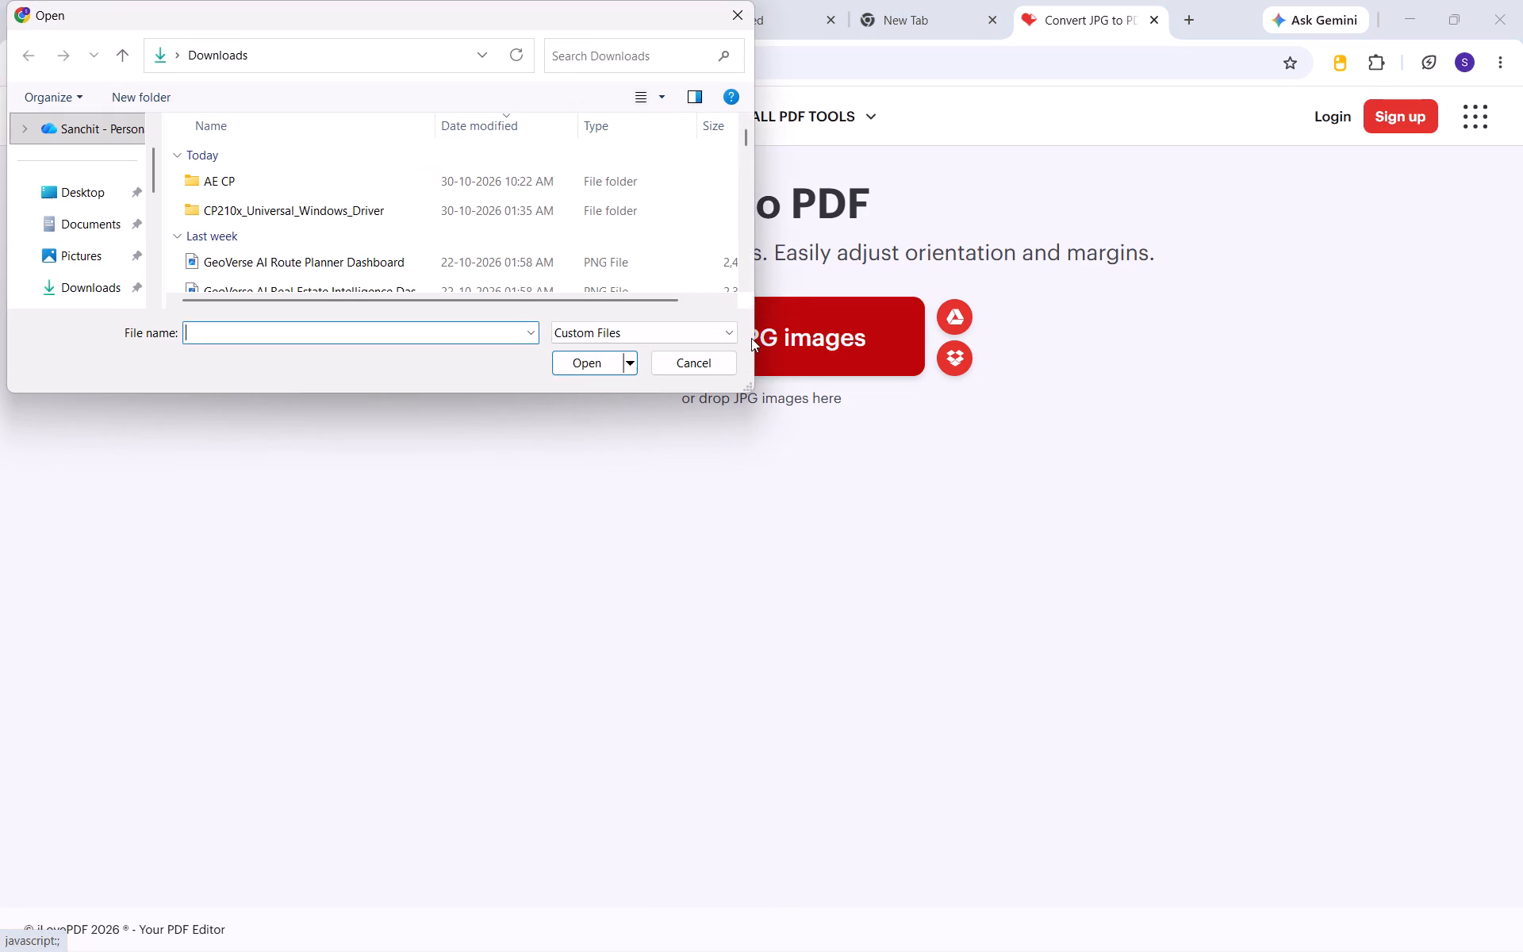
left_click(94, 256)
double_click(245, 198)
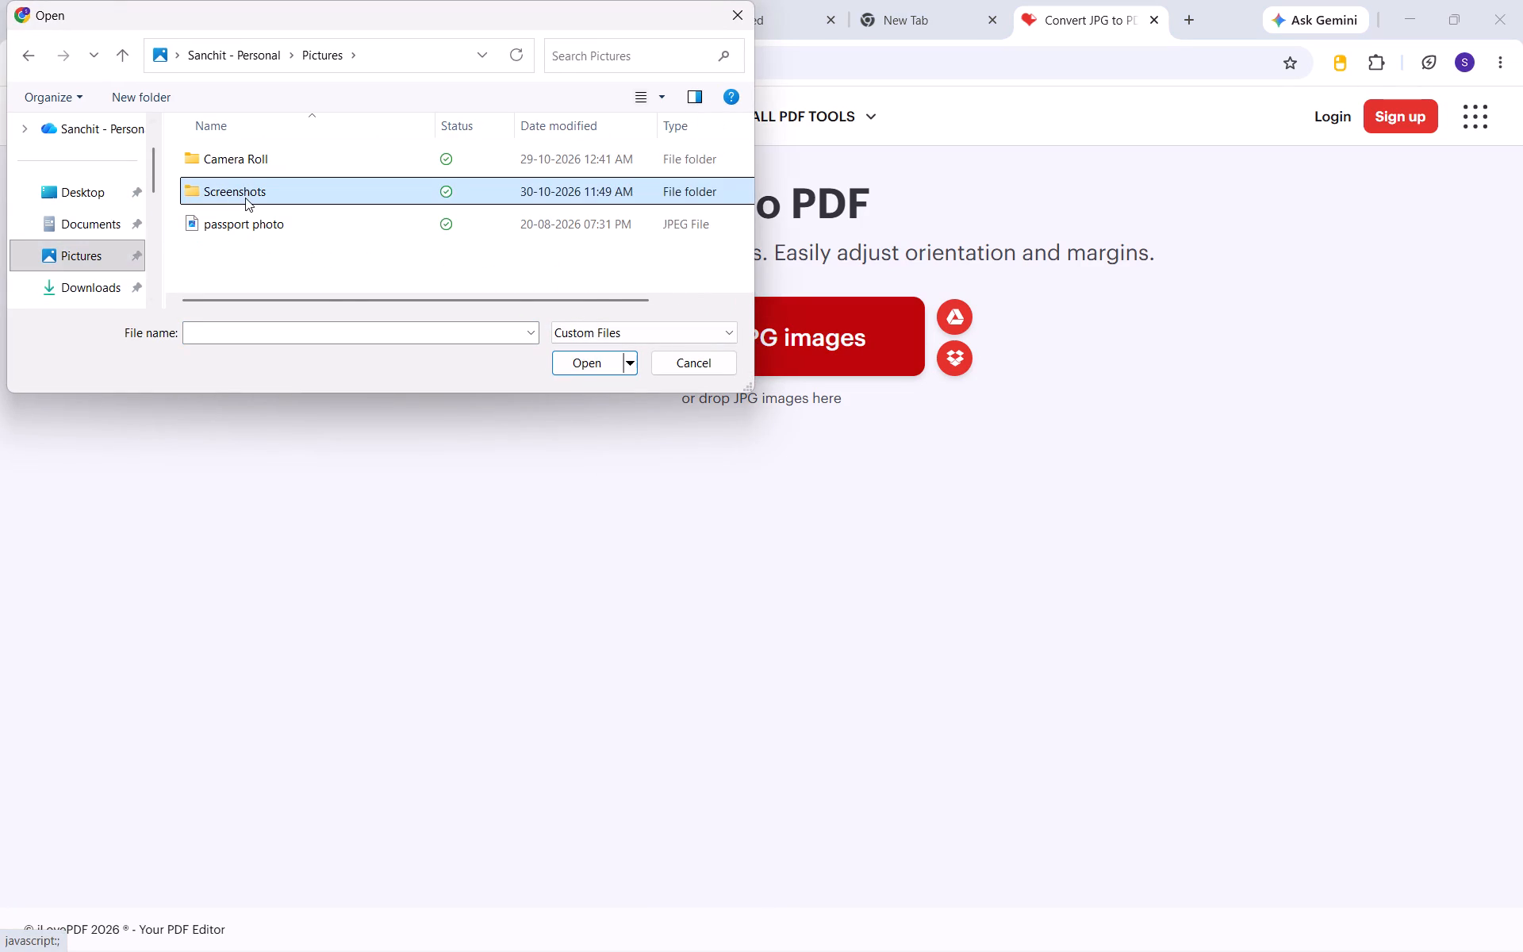
left_click(661, 98)
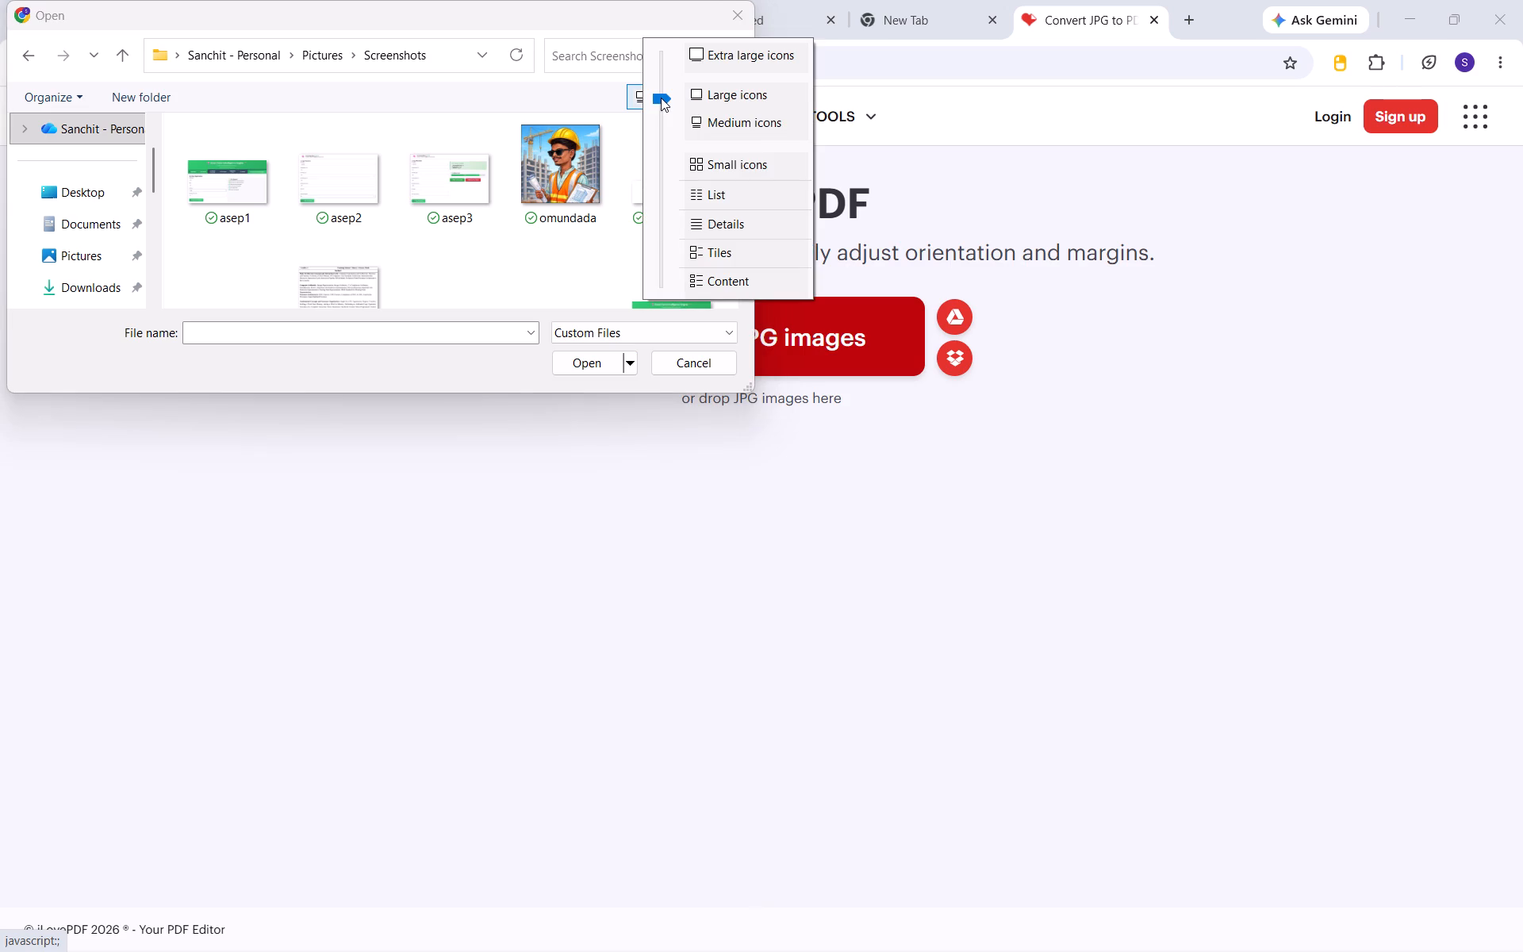
left_click(581, 101)
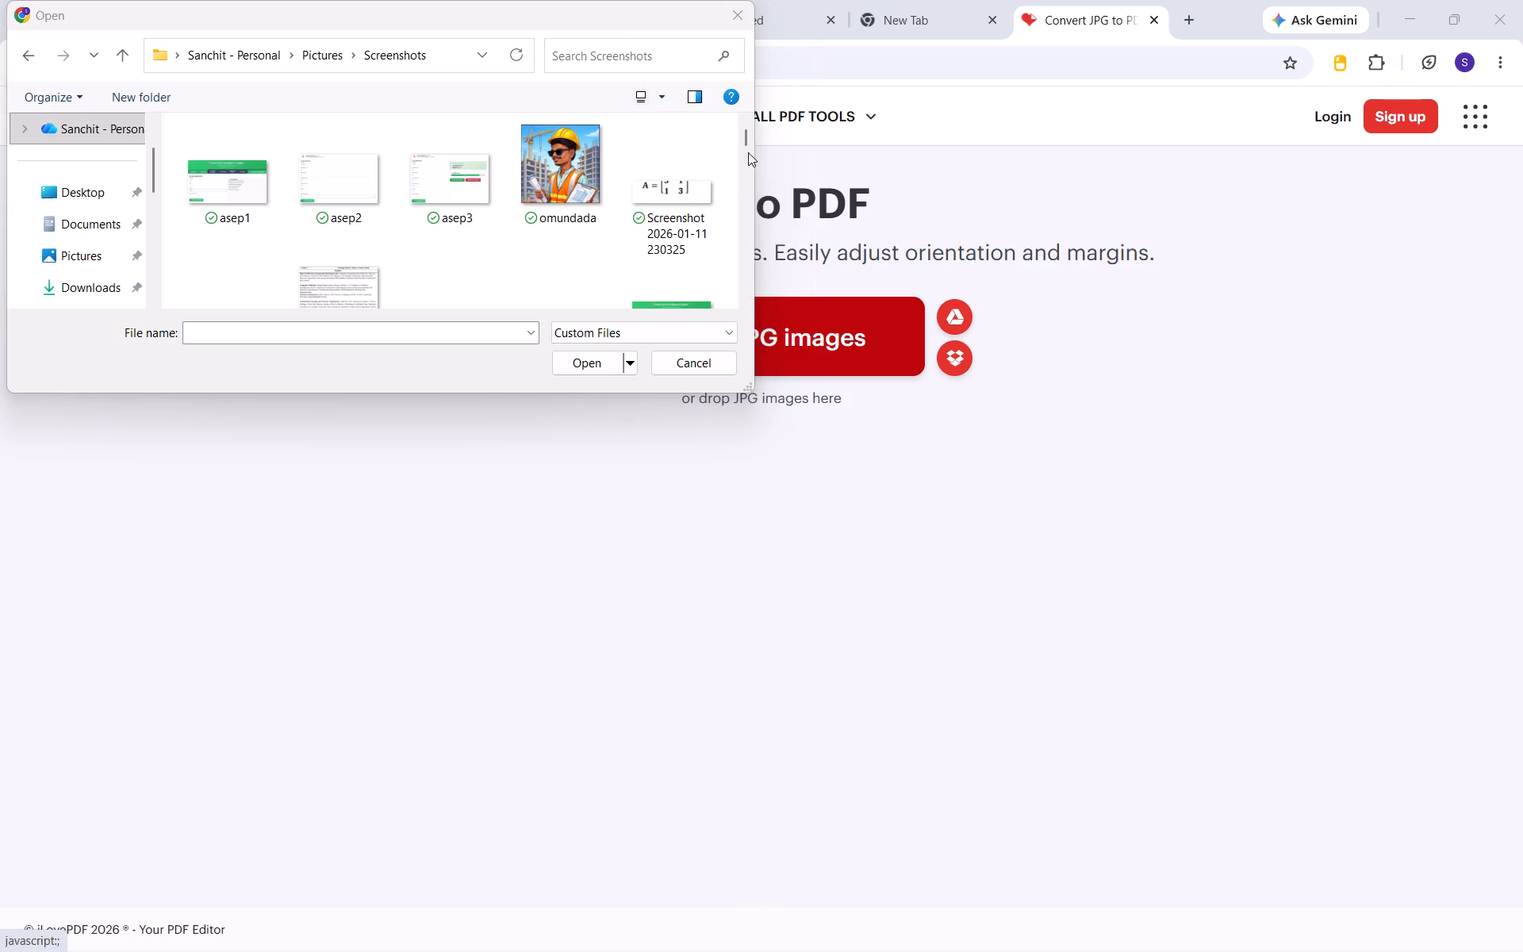
left_click_drag(744, 142, 776, 418)
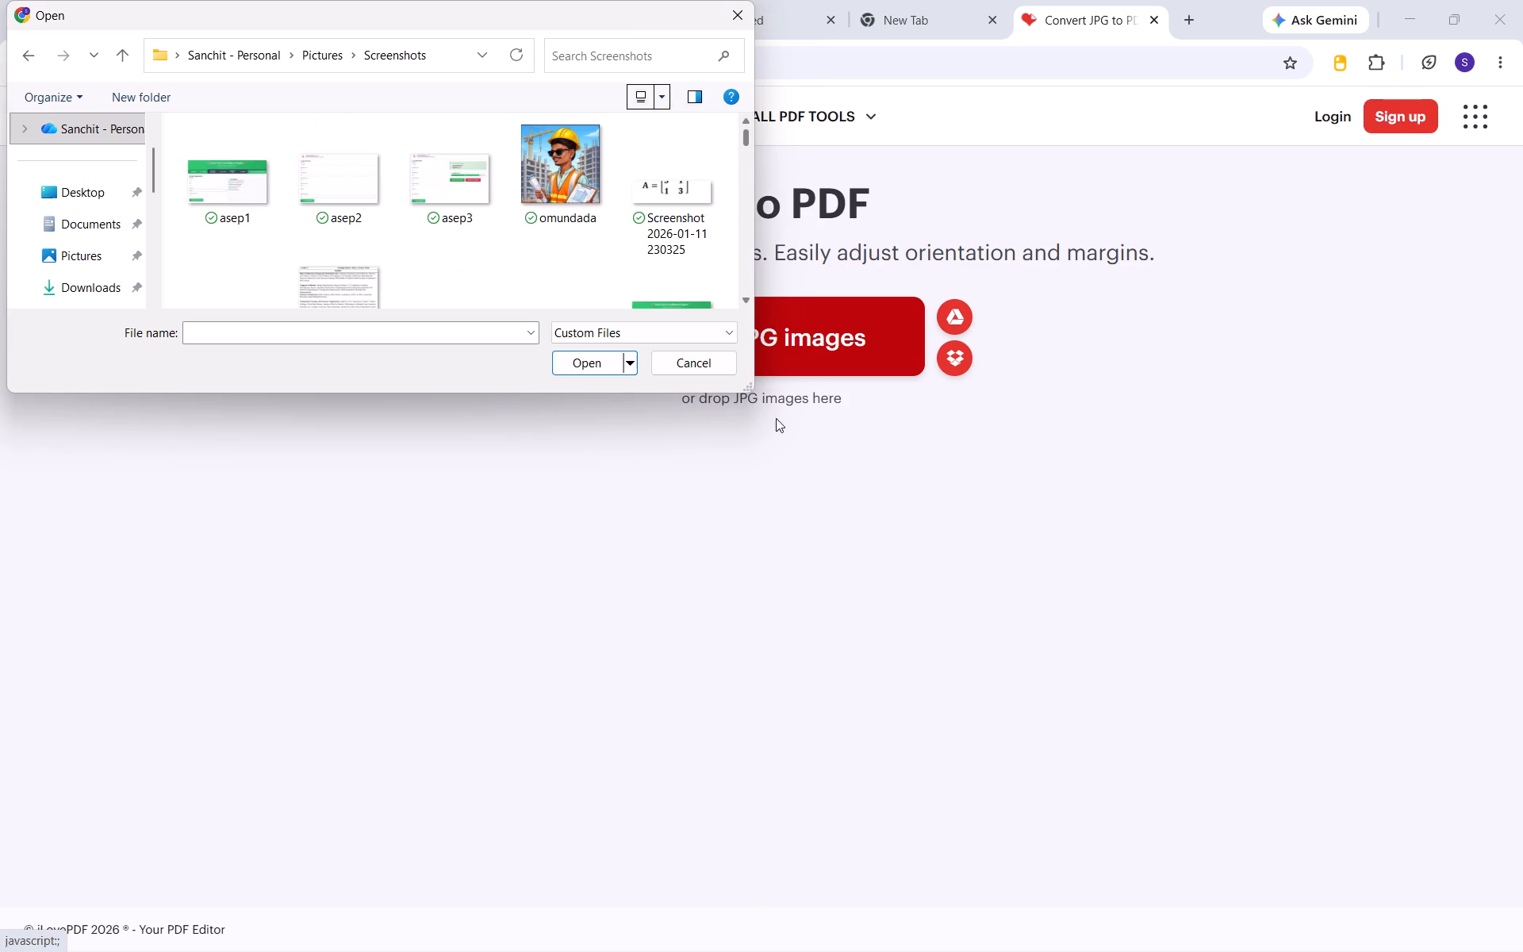
left_click_drag(776, 418, 768, 551)
left_click_drag(745, 141, 751, 271)
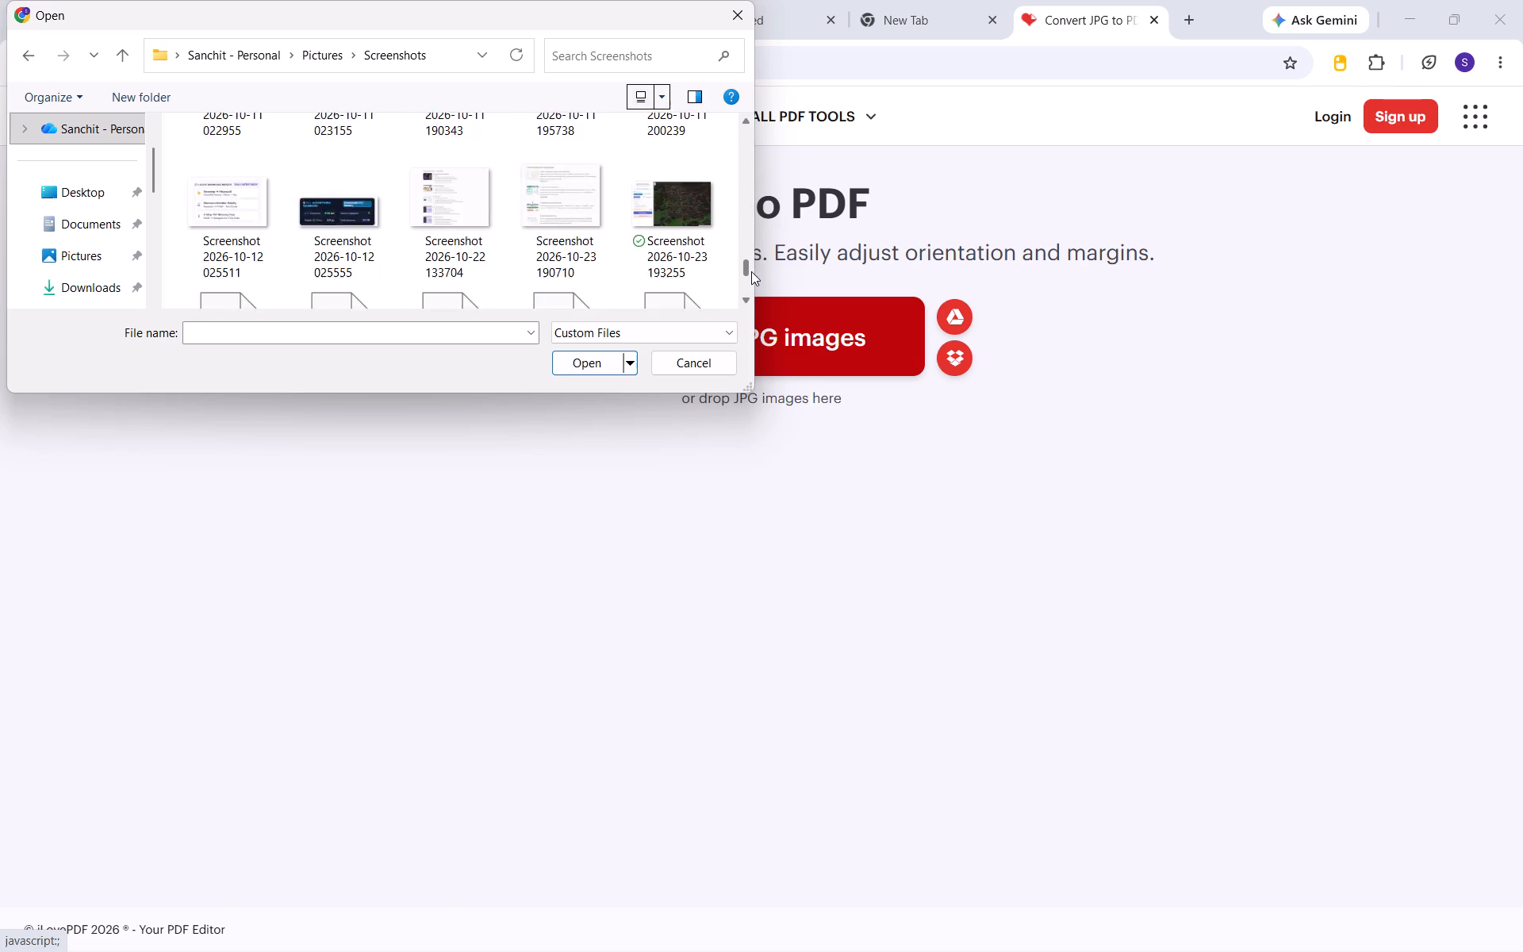
left_click_drag(751, 271, 750, 293)
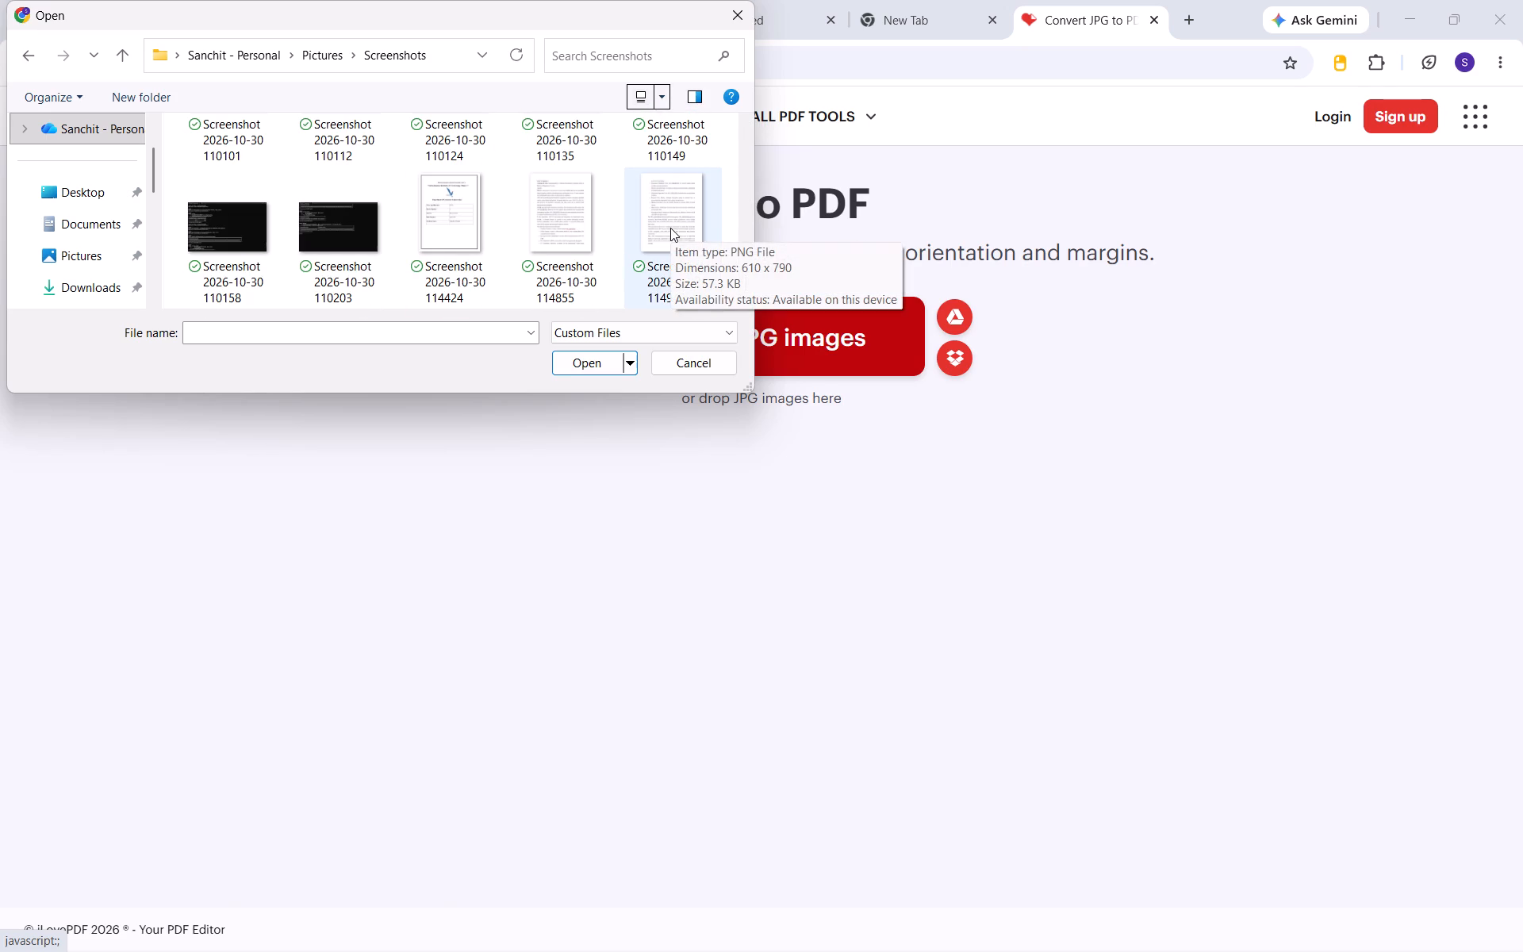
left_click(435, 242)
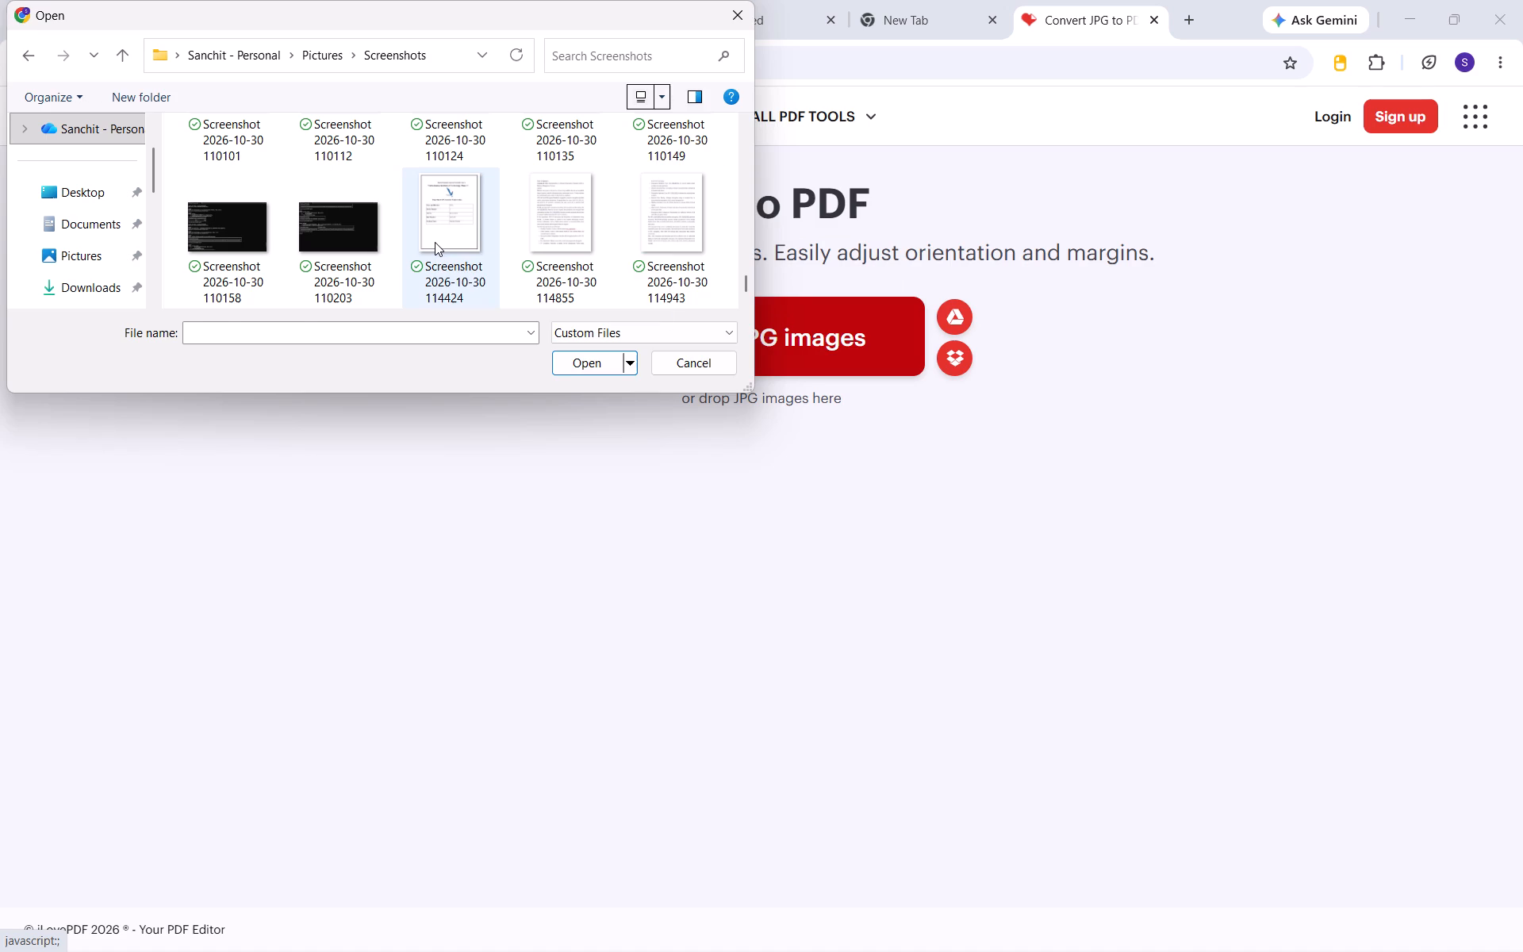
left_click(562, 231, "ctrl")
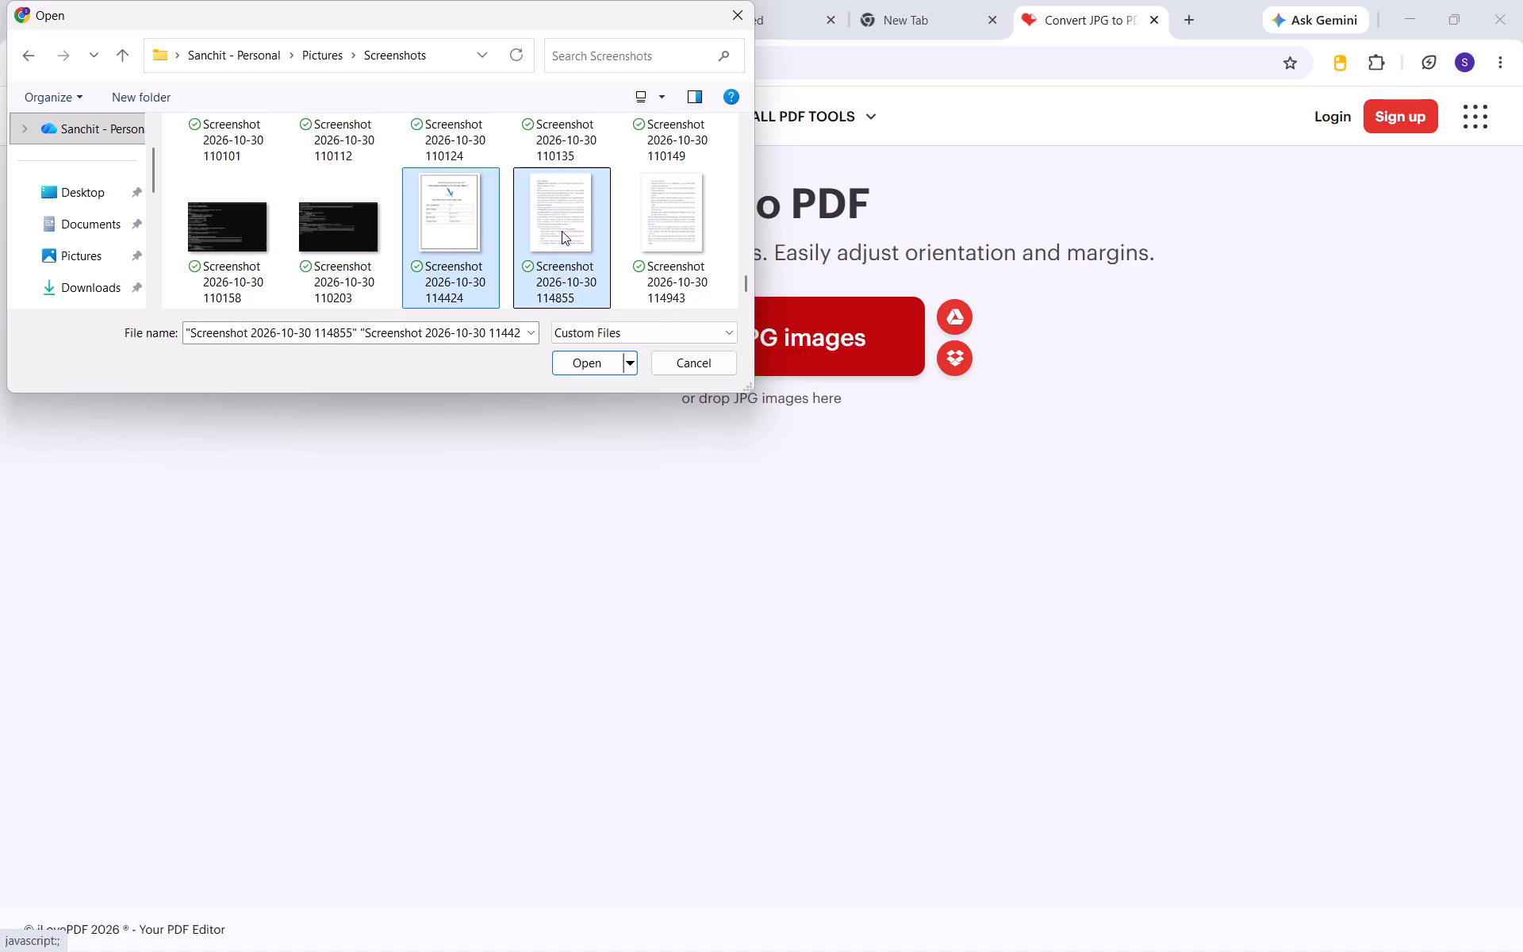
left_click(655, 233, "ctrl")
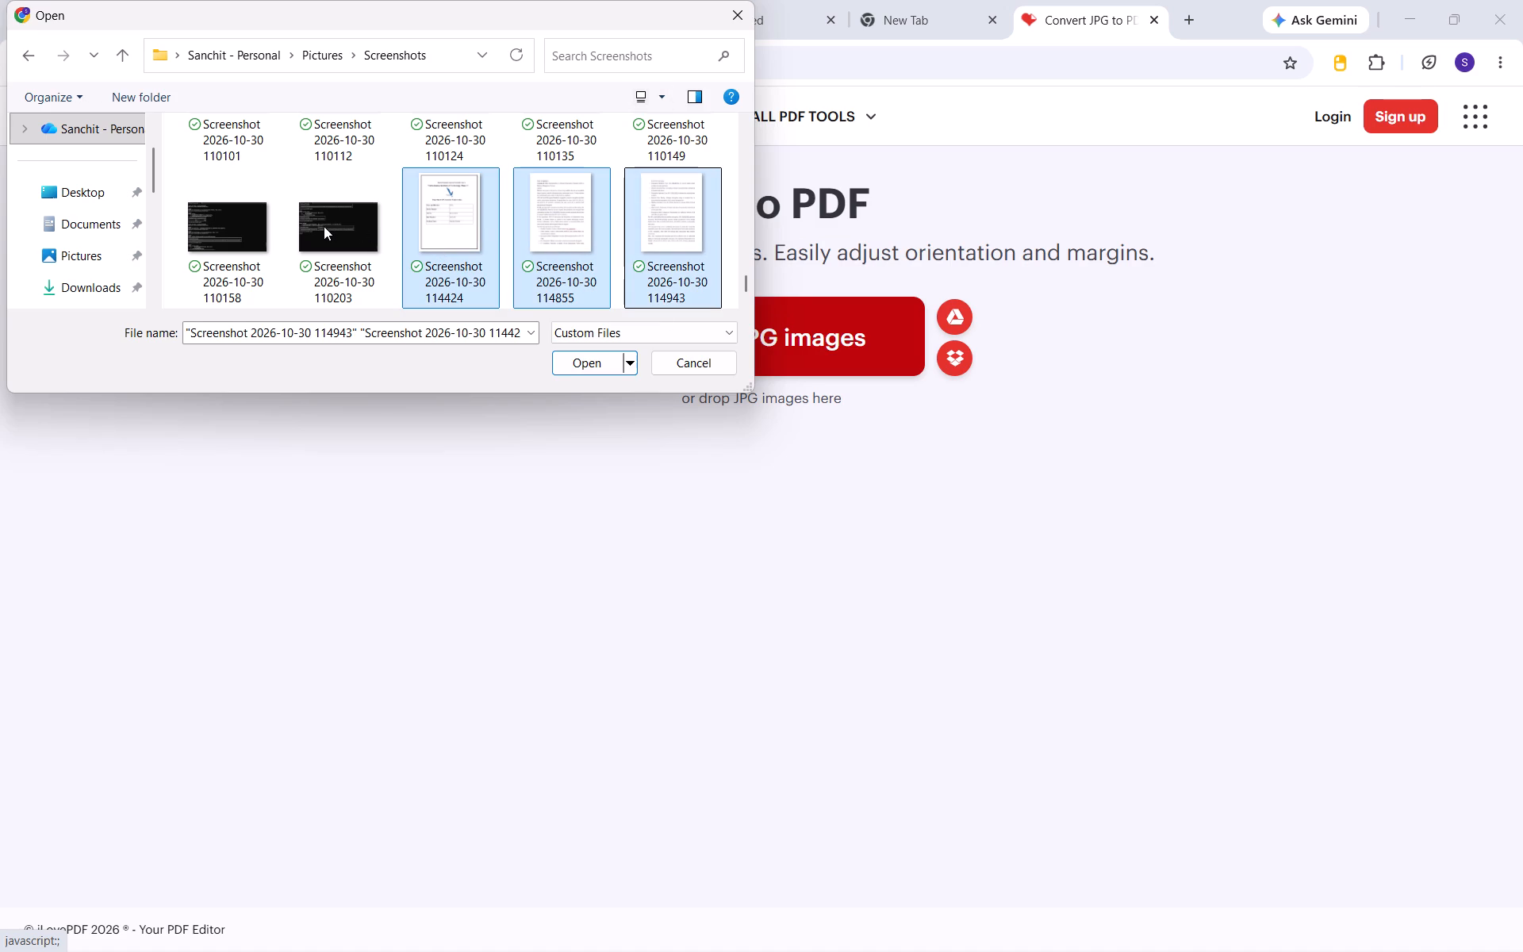
scroll(324, 226, "up", 1)
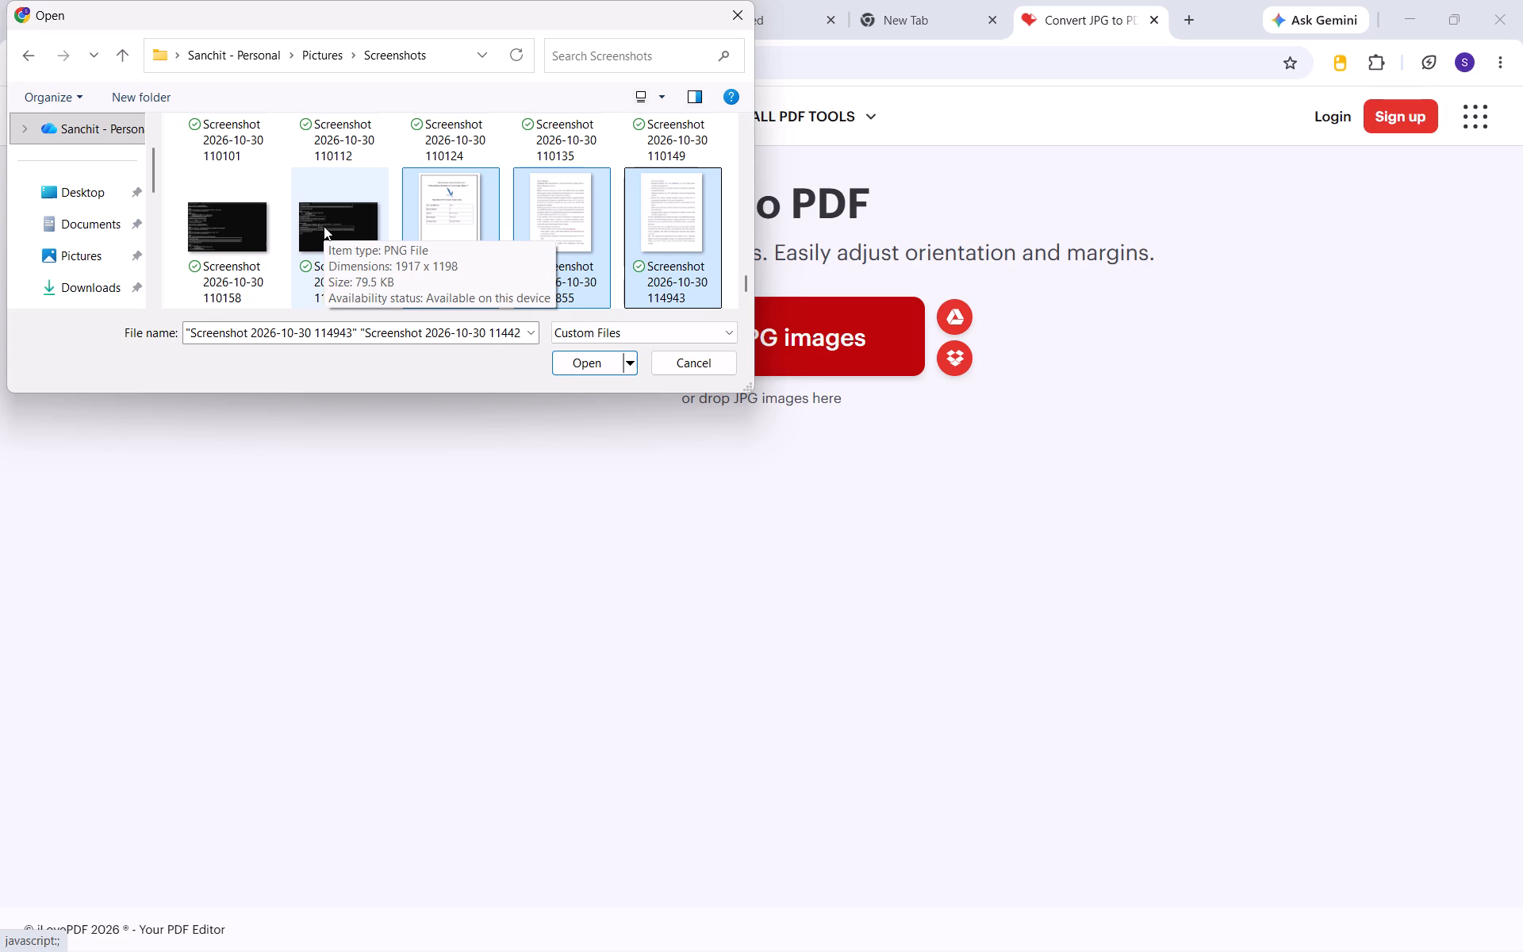
scroll(324, 226, "up", 1)
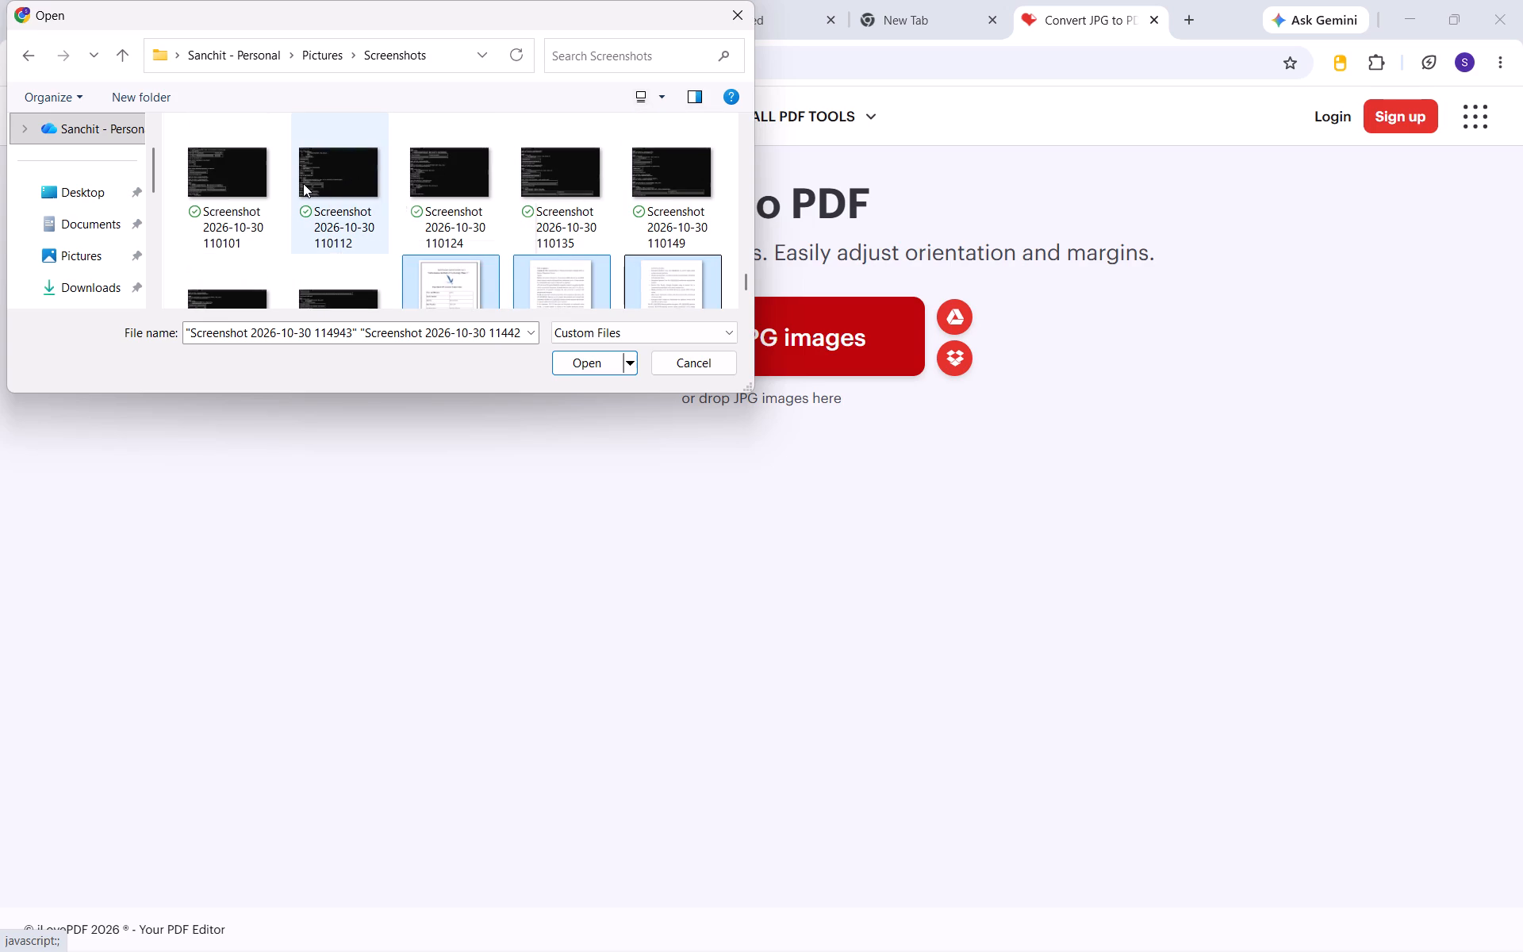
scroll(303, 183, "up", 1)
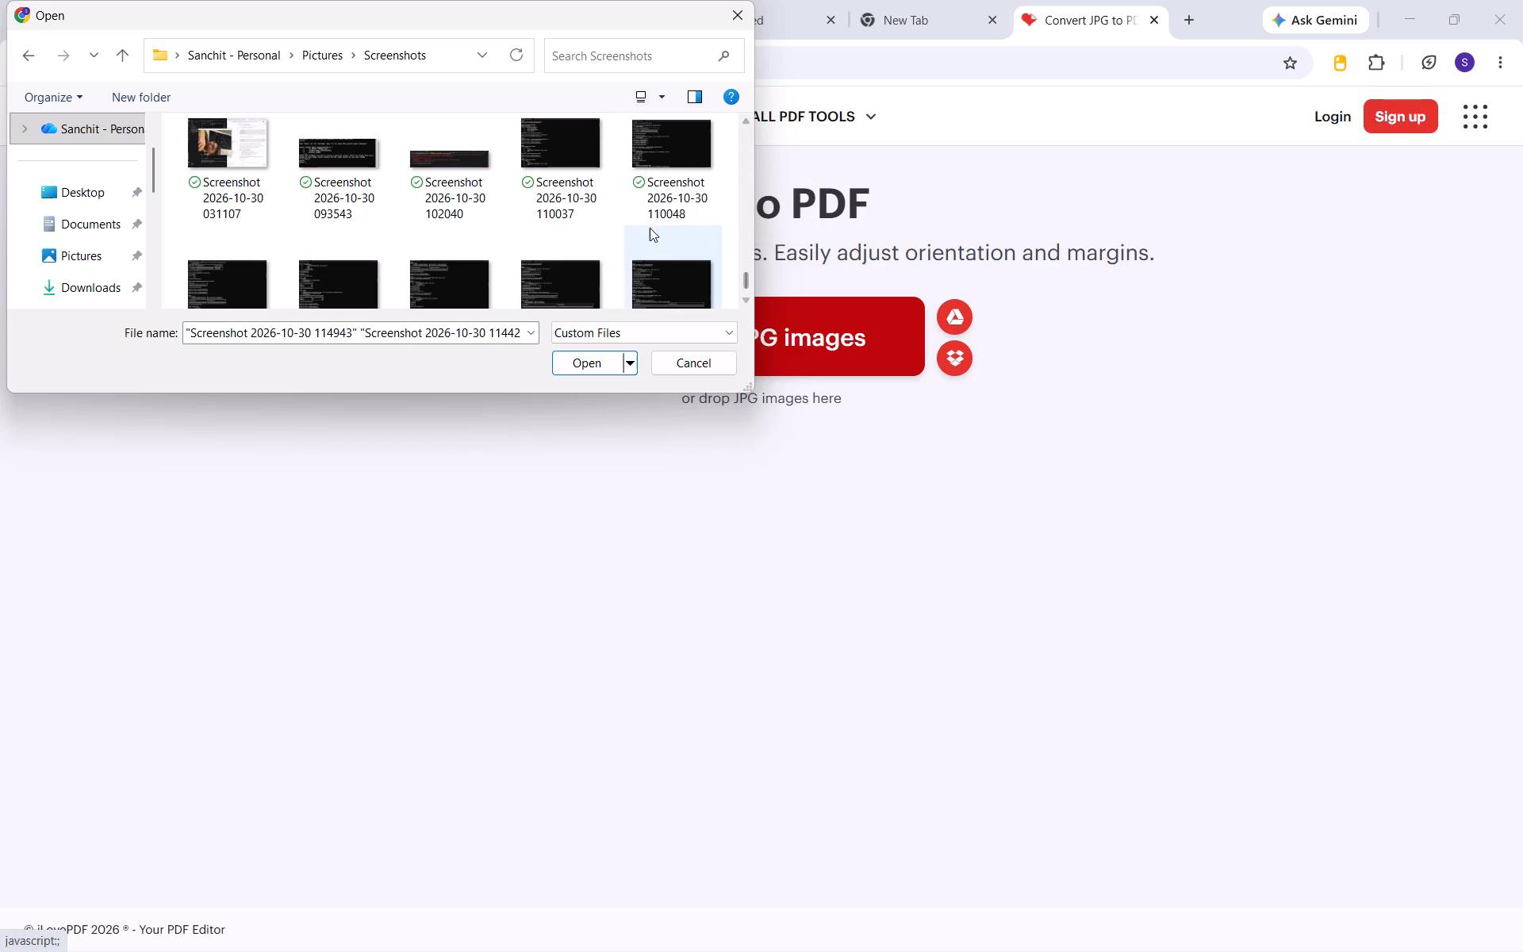
left_click(574, 166, "ctrl")
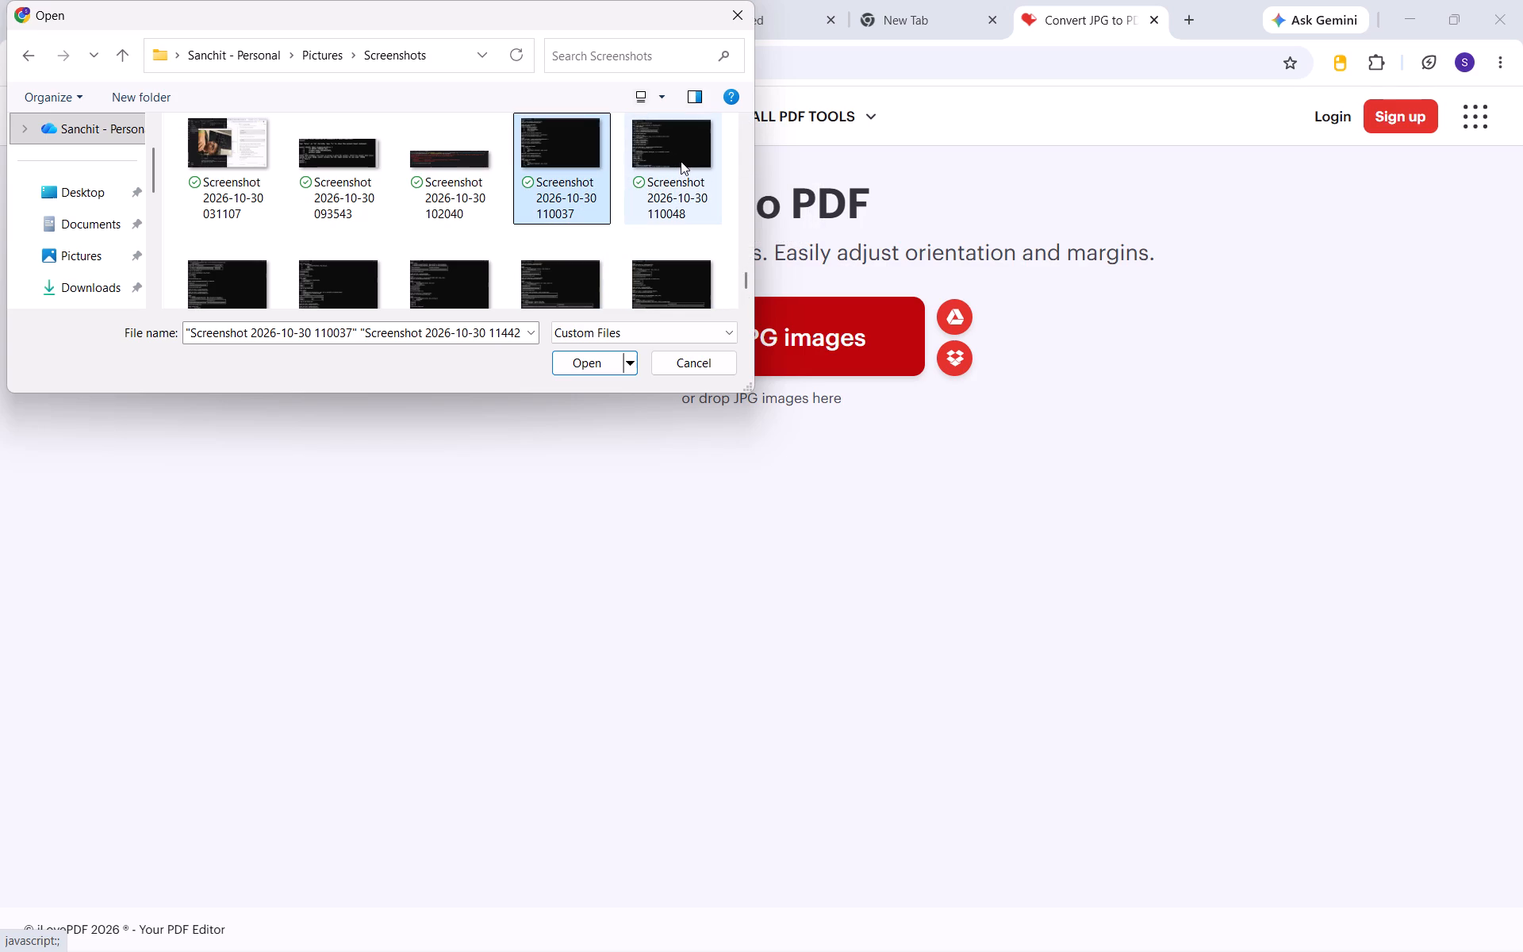
left_click(681, 161, "ctrl")
left_click(245, 278, "ctrl")
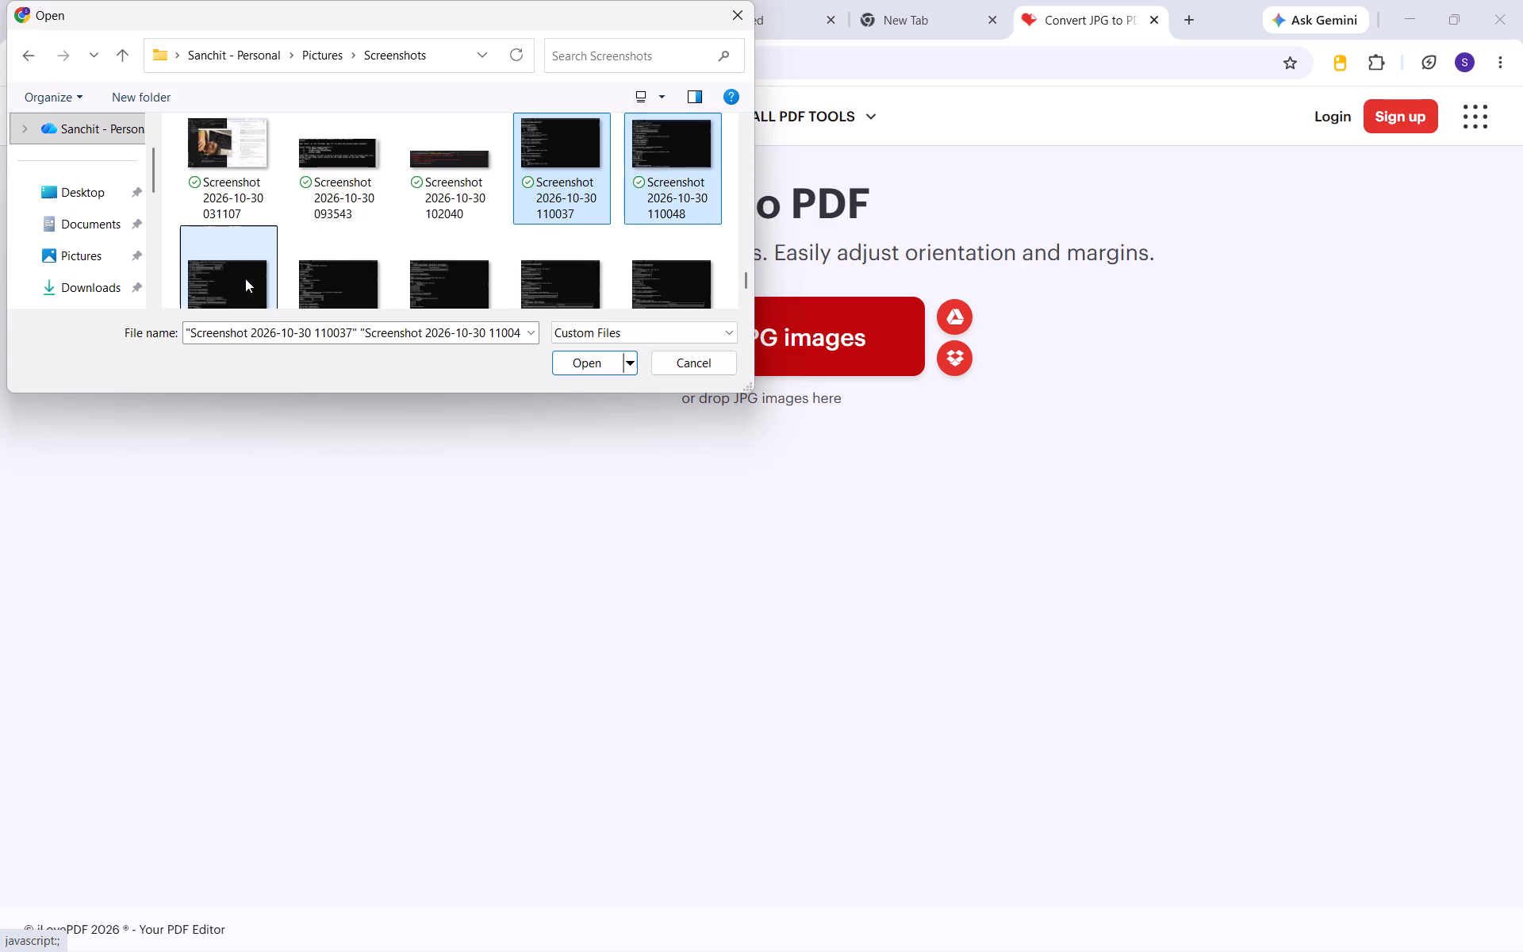
left_click(344, 244, "ctrl")
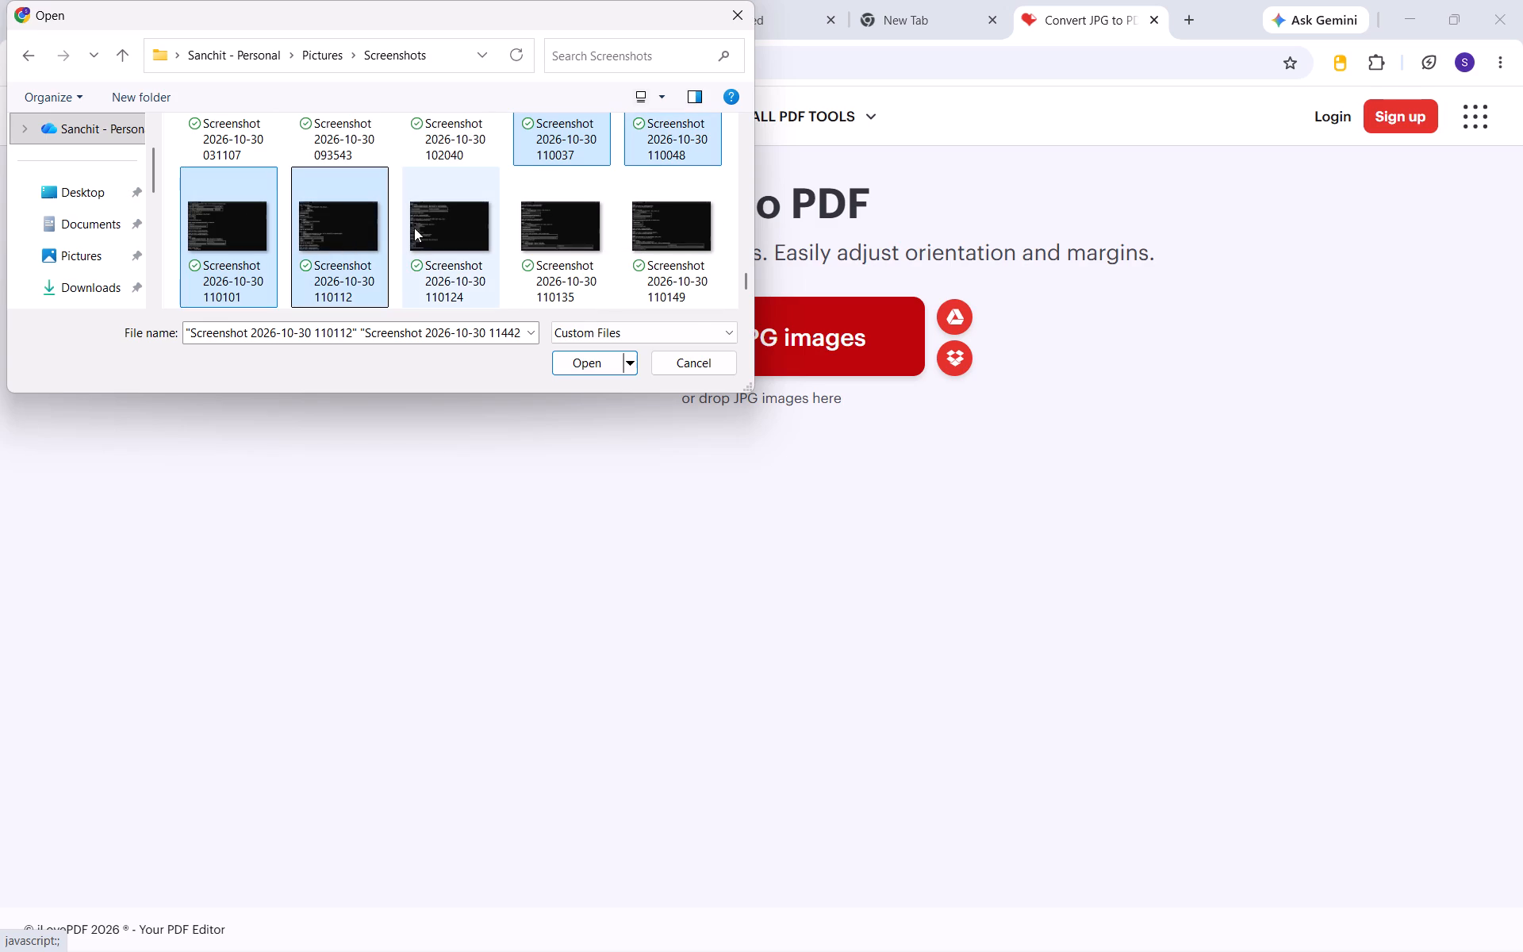
left_click(465, 225, "ctrl")
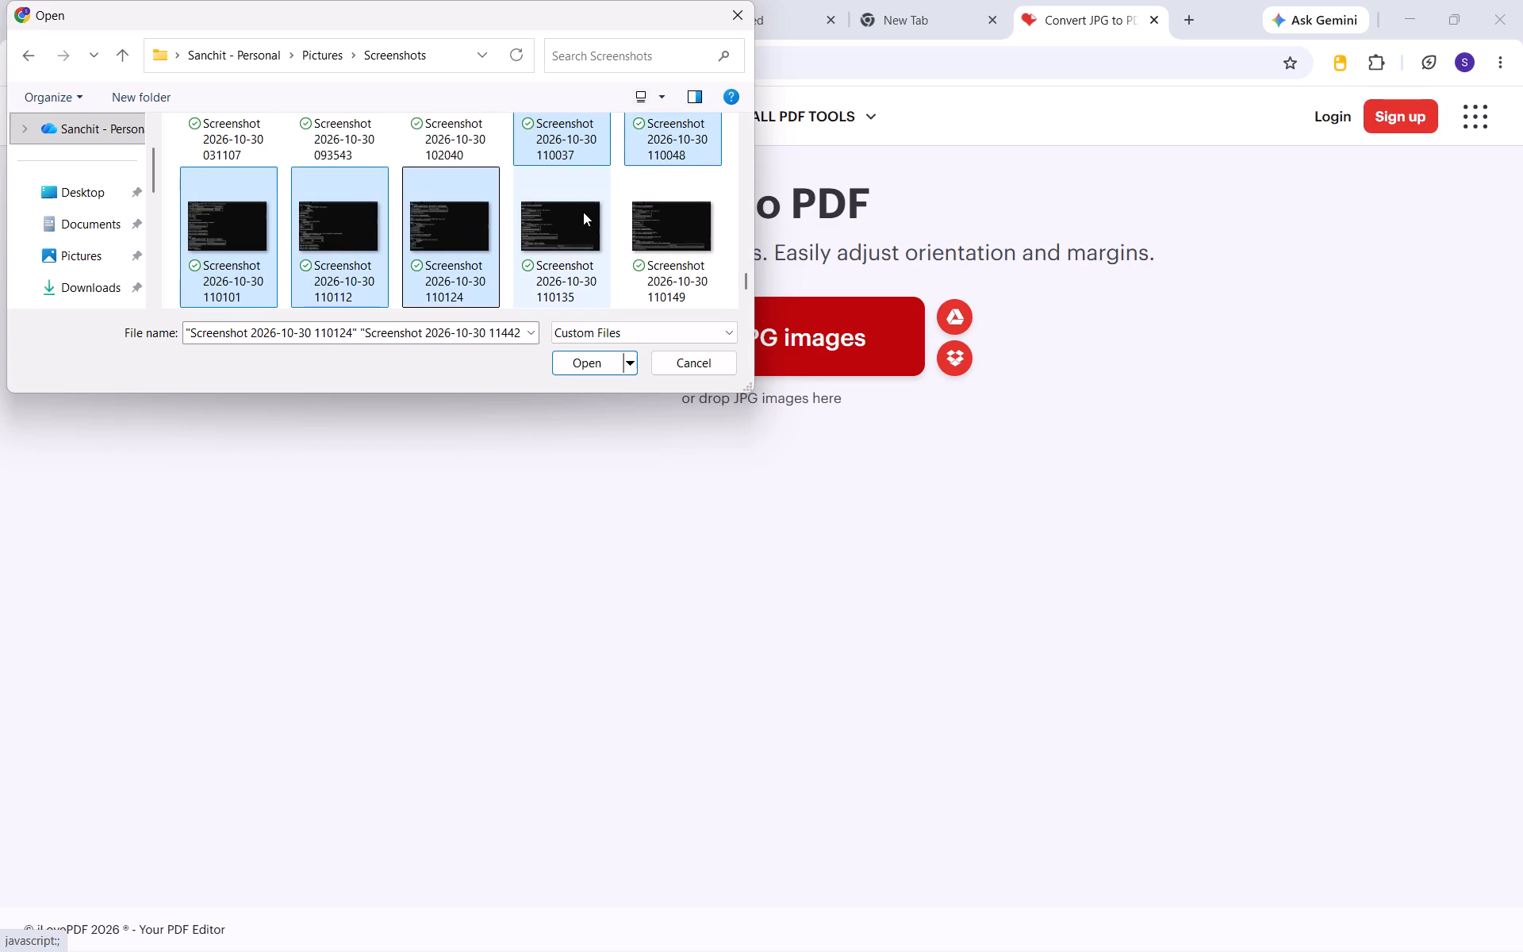
left_click(583, 212, "ctrl")
left_click(685, 215, "ctrl")
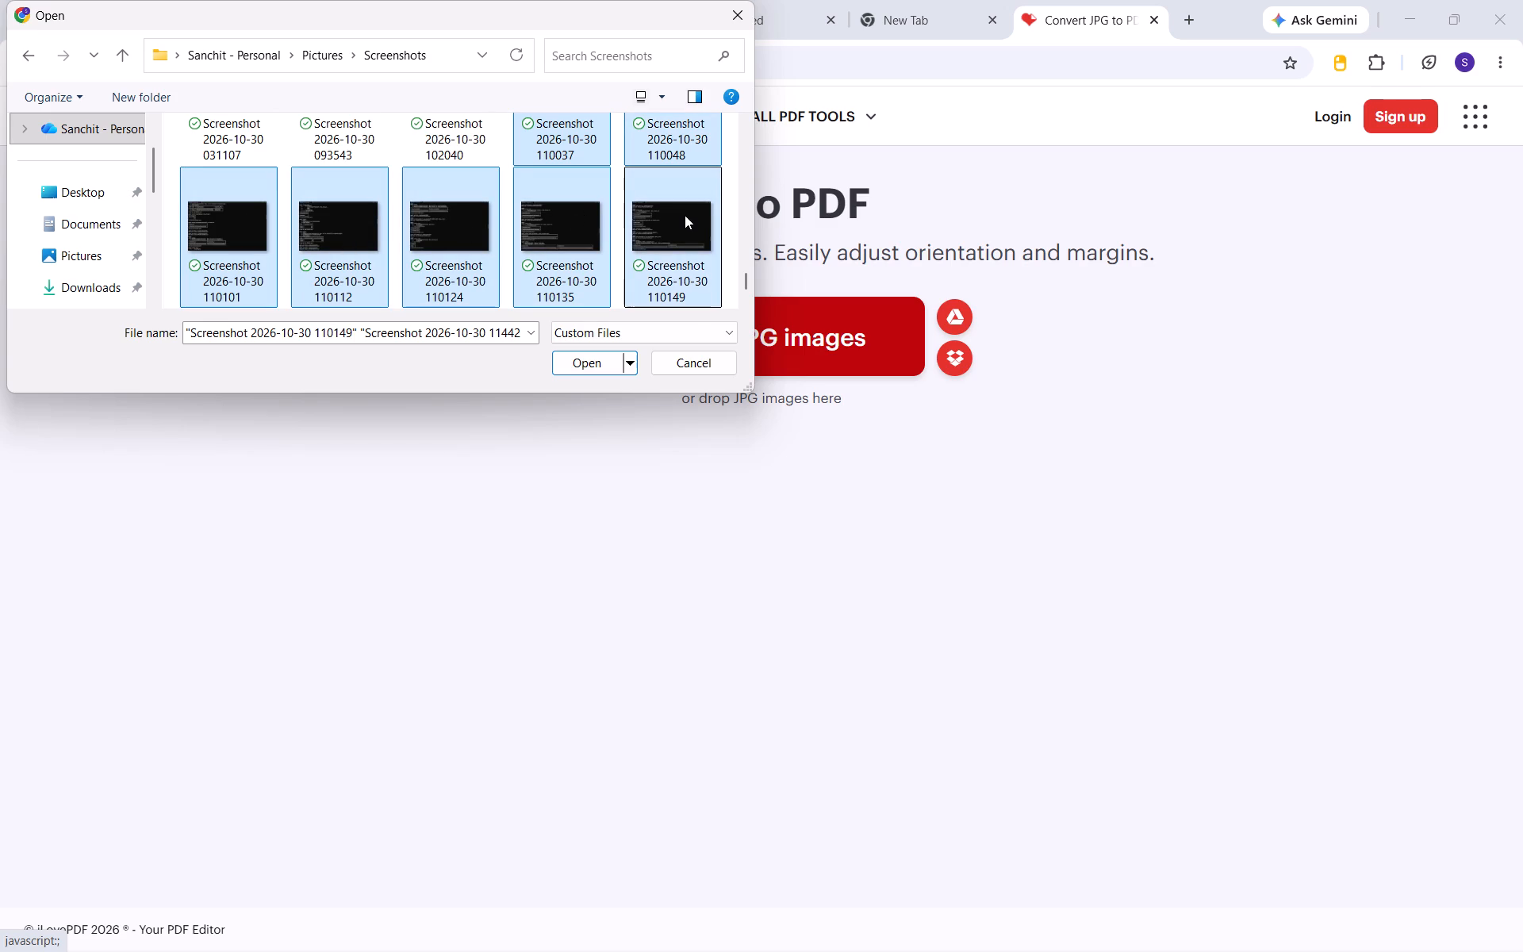
scroll(554, 236, "down", 1)
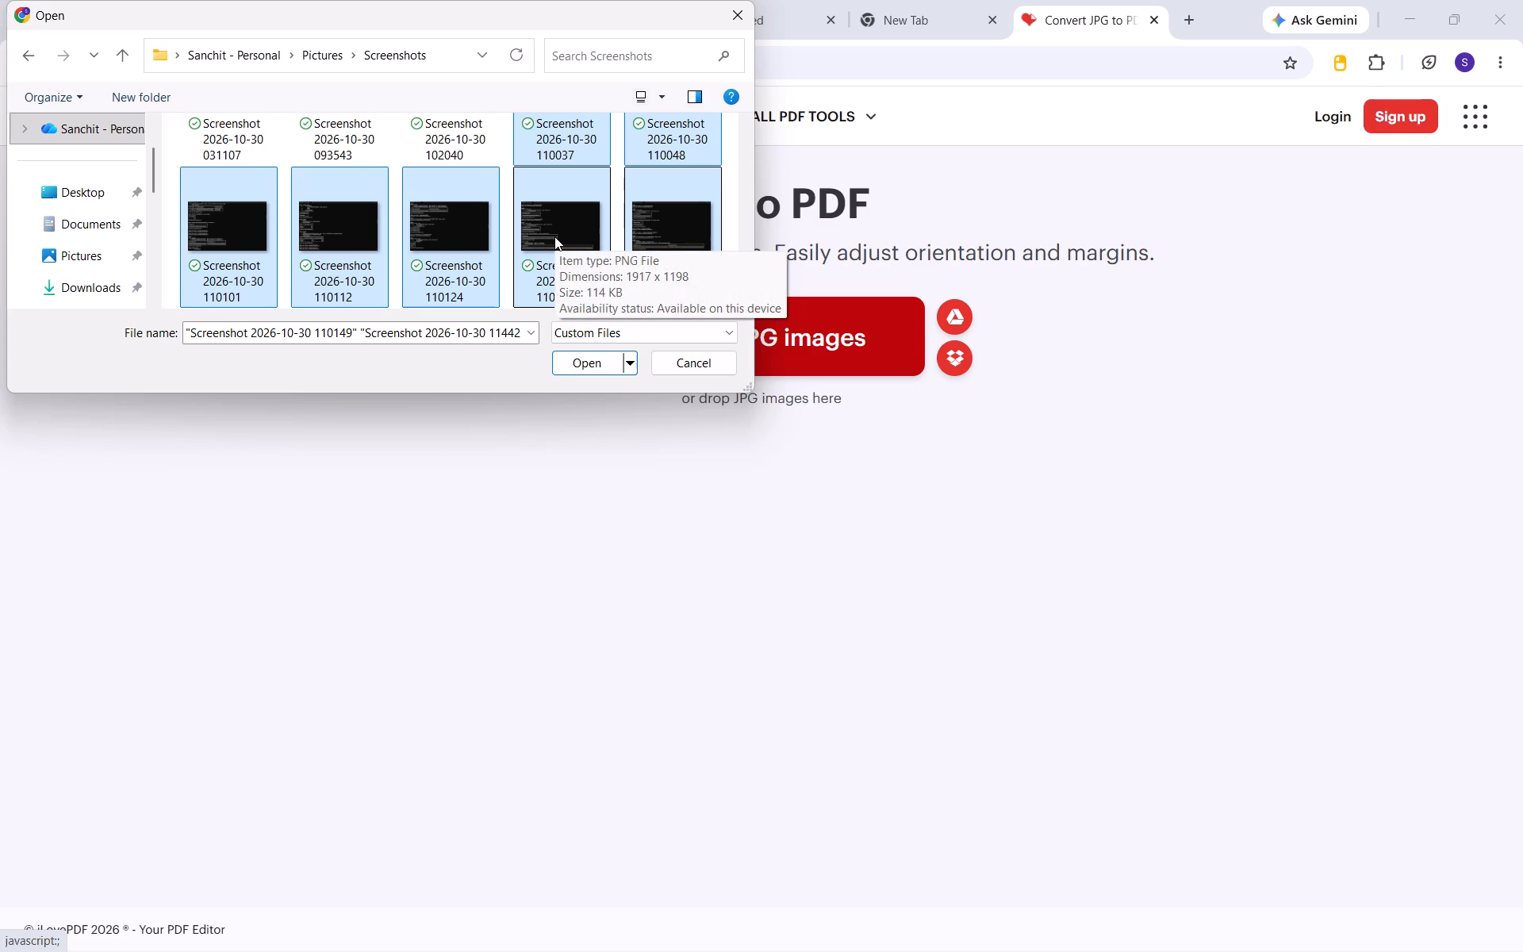
scroll(554, 236, "down", 1)
left_click(217, 240, "ctrl")
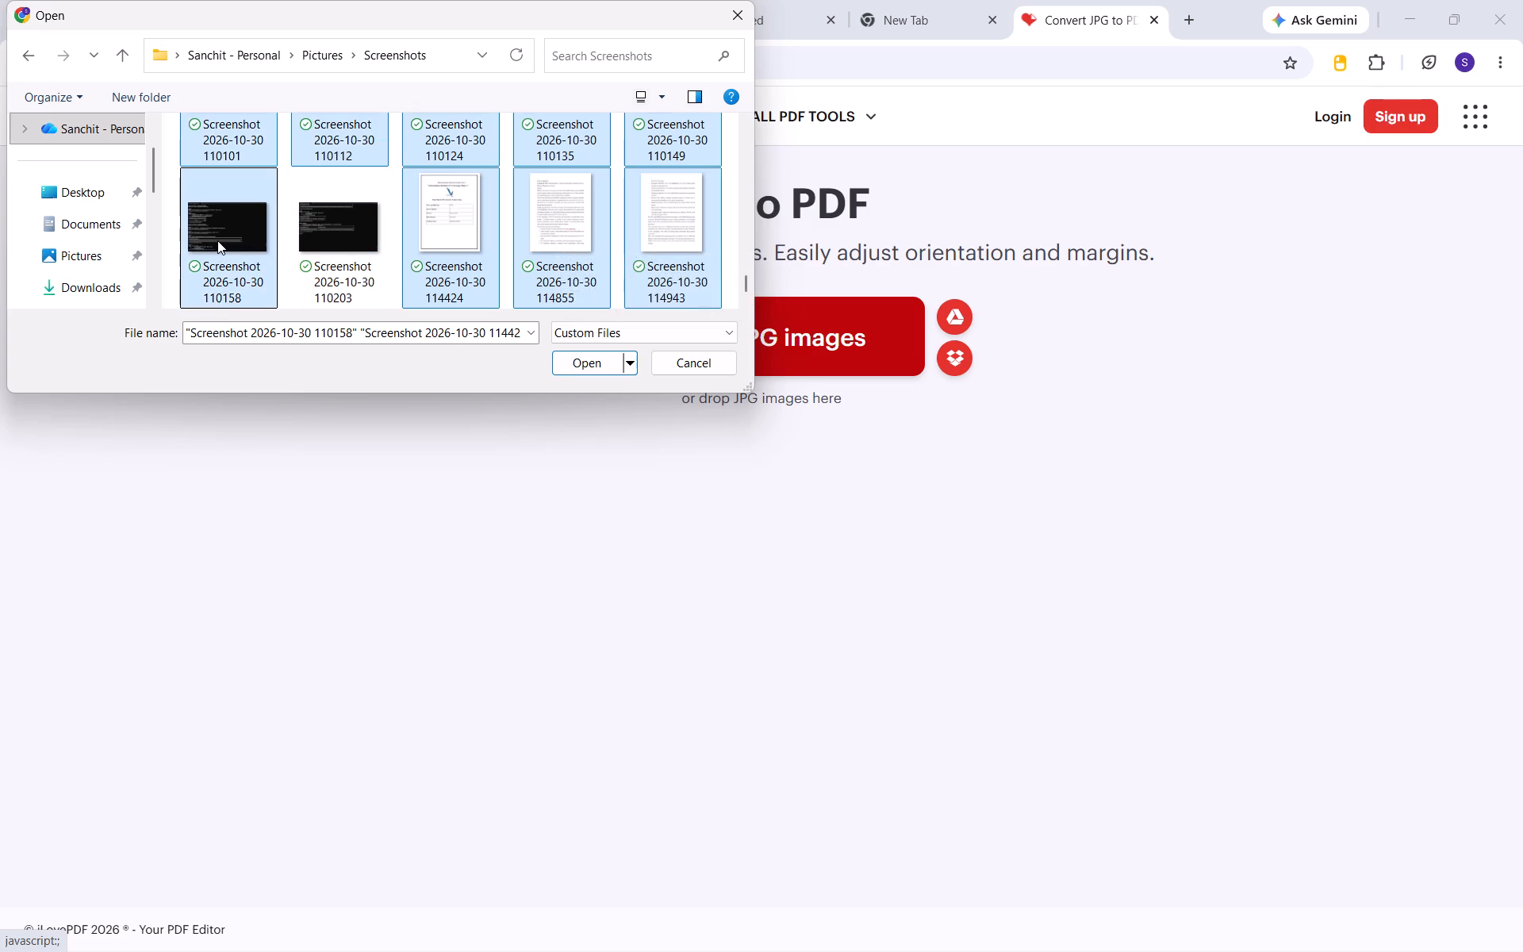
left_click(296, 233, "ctrl")
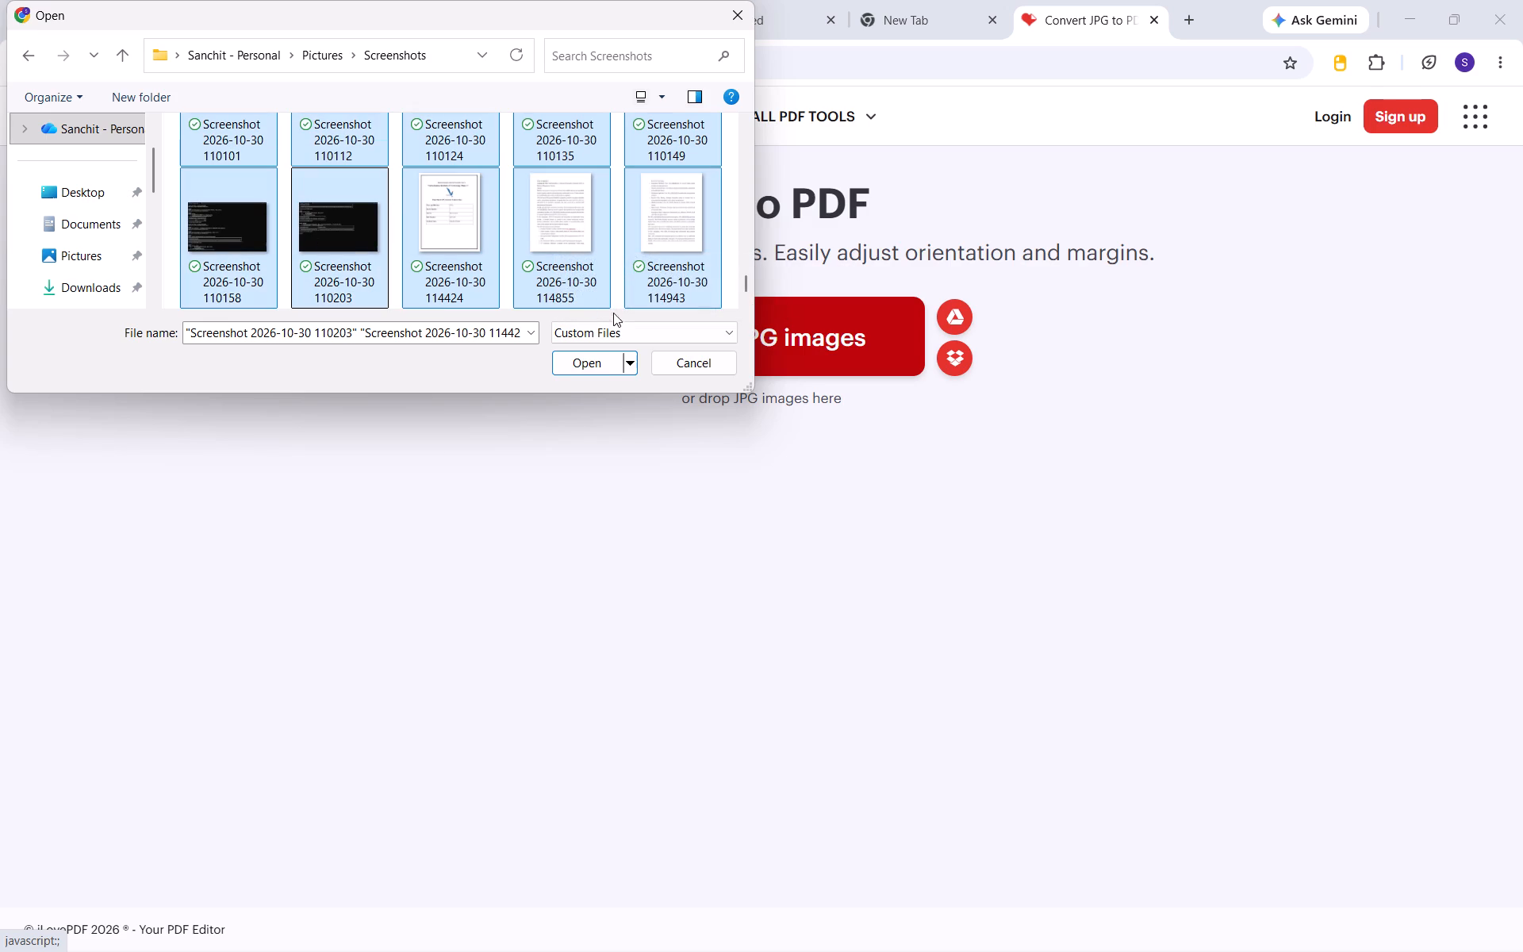
left_click(595, 368)
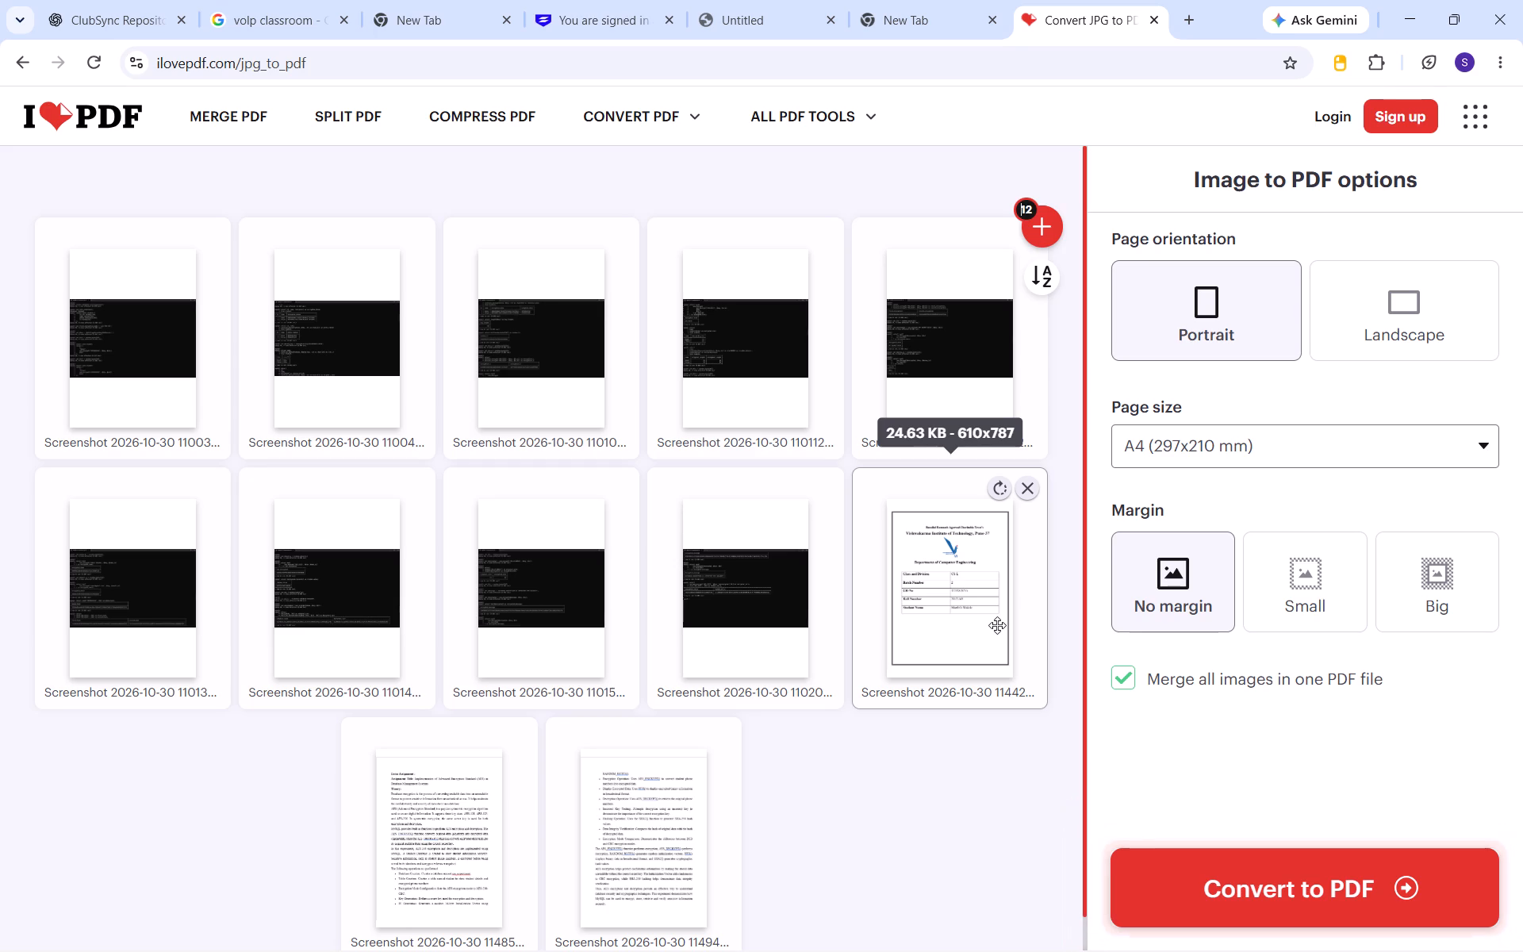
Reorder the images so the cover page comes first, followed by page snips 114855 and 114943, ahead of the terminal screenshots.
left_click_drag(997, 625, 284, 379)
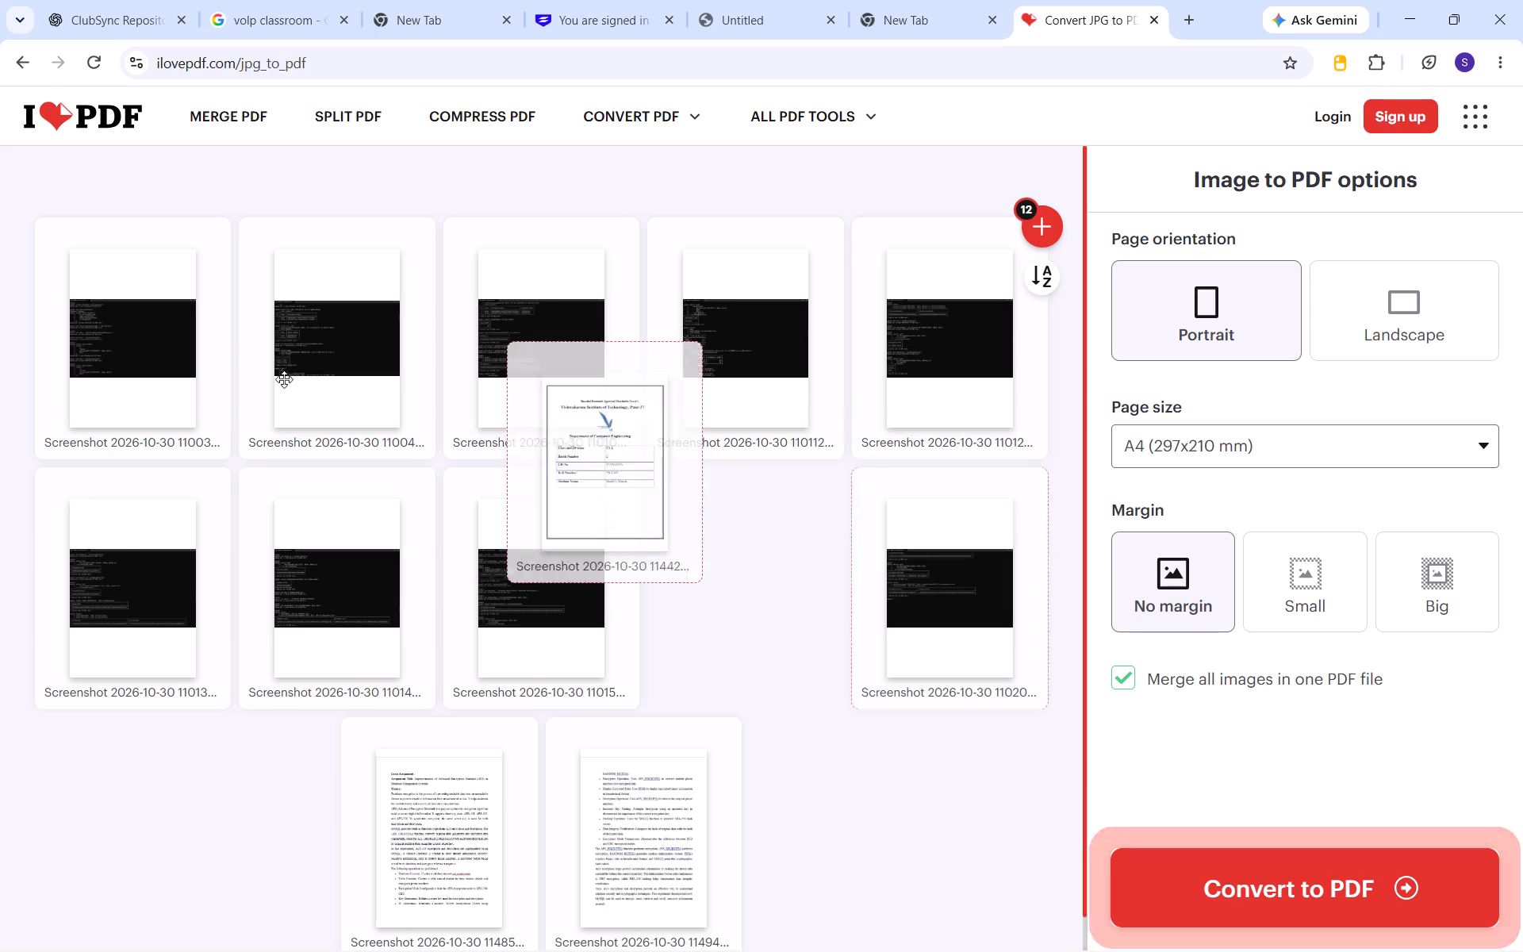
left_click_drag(284, 379, 135, 356)
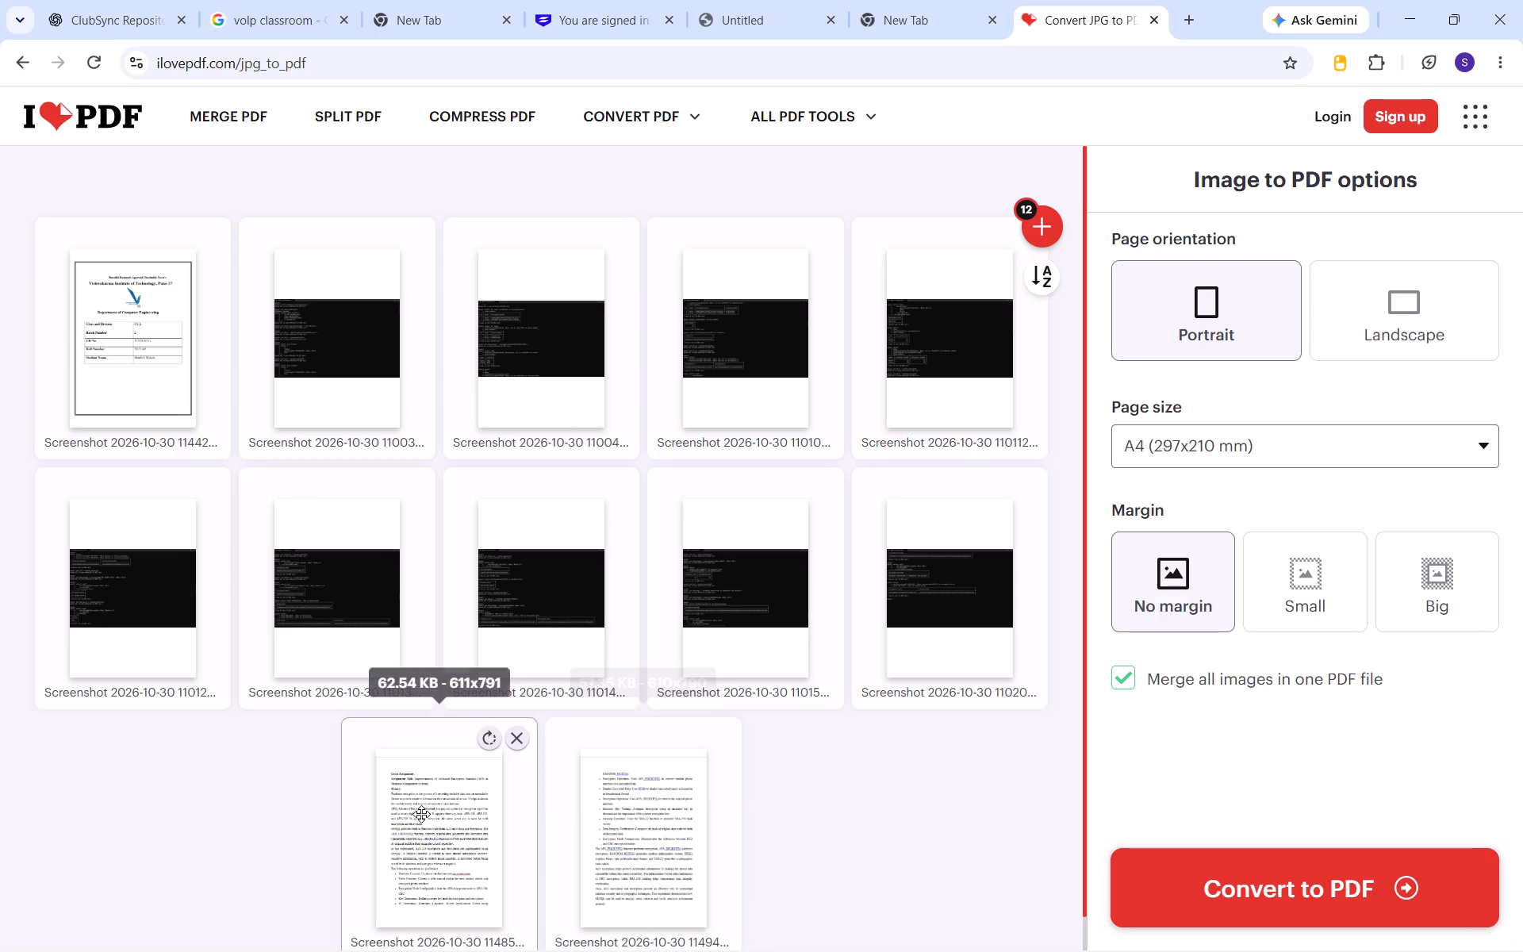
left_click_drag(424, 814, 275, 340)
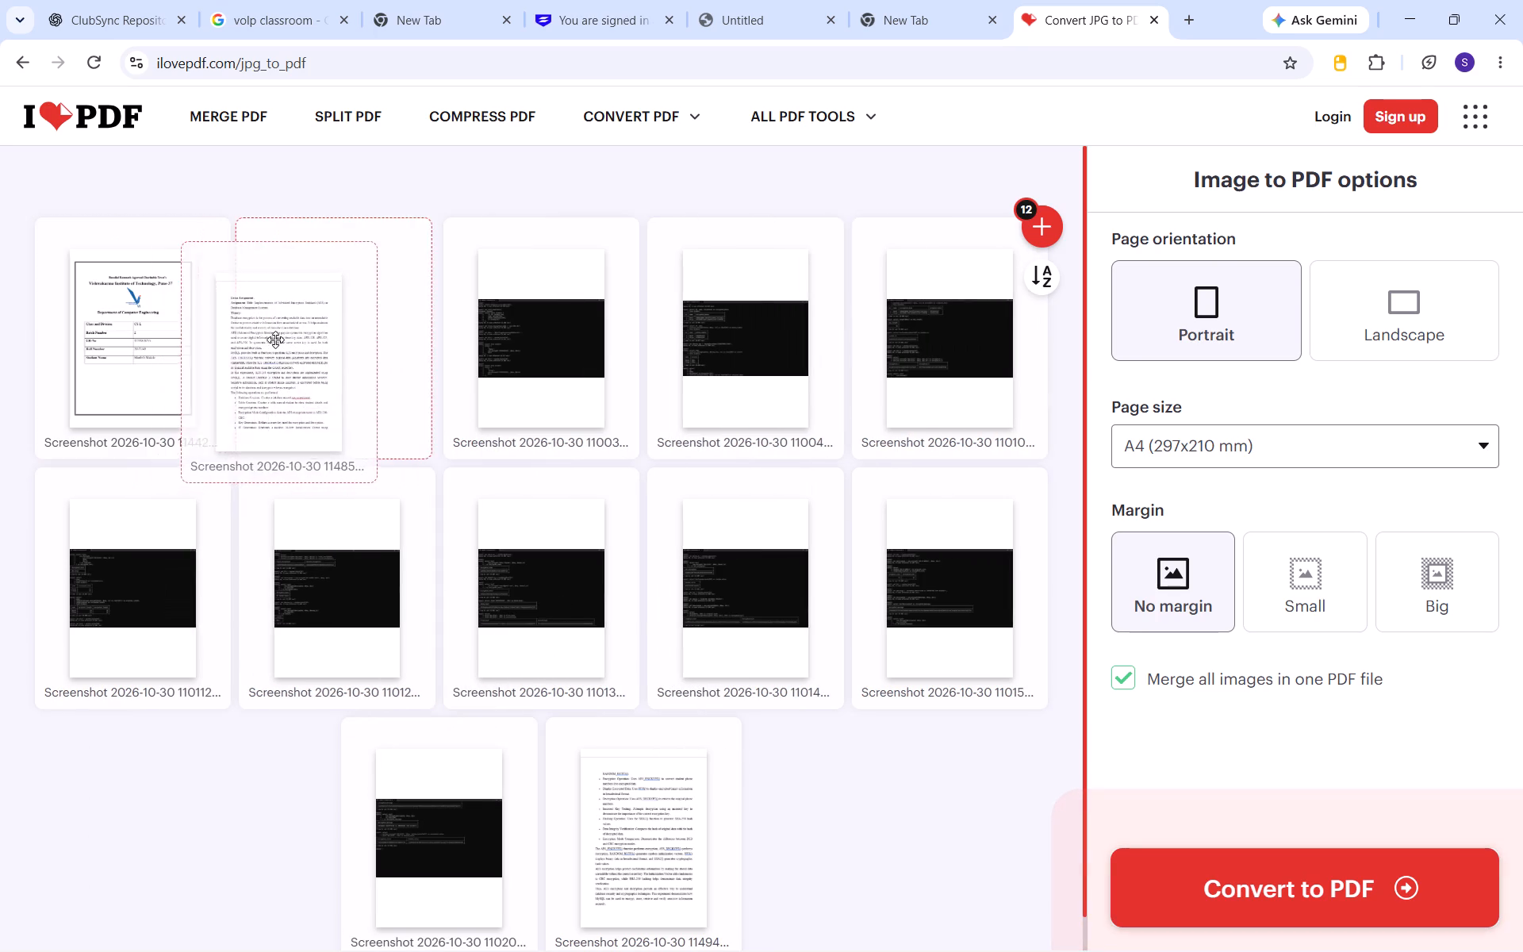
left_click_drag(275, 340, 282, 341)
left_click_drag(690, 862, 504, 420)
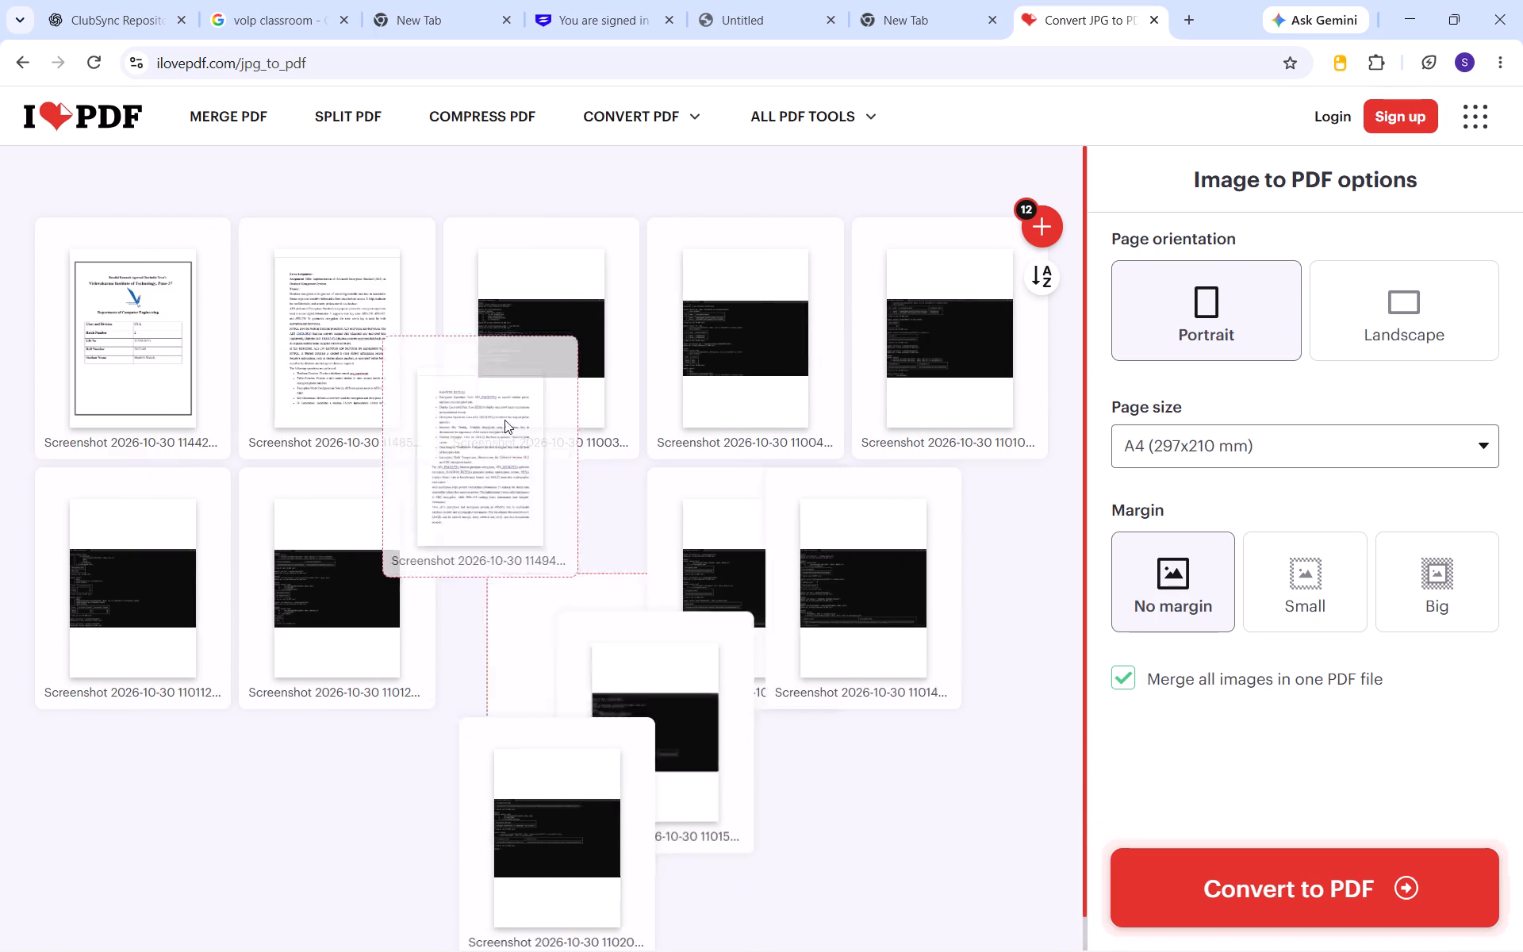
left_click_drag(504, 420, 507, 350)
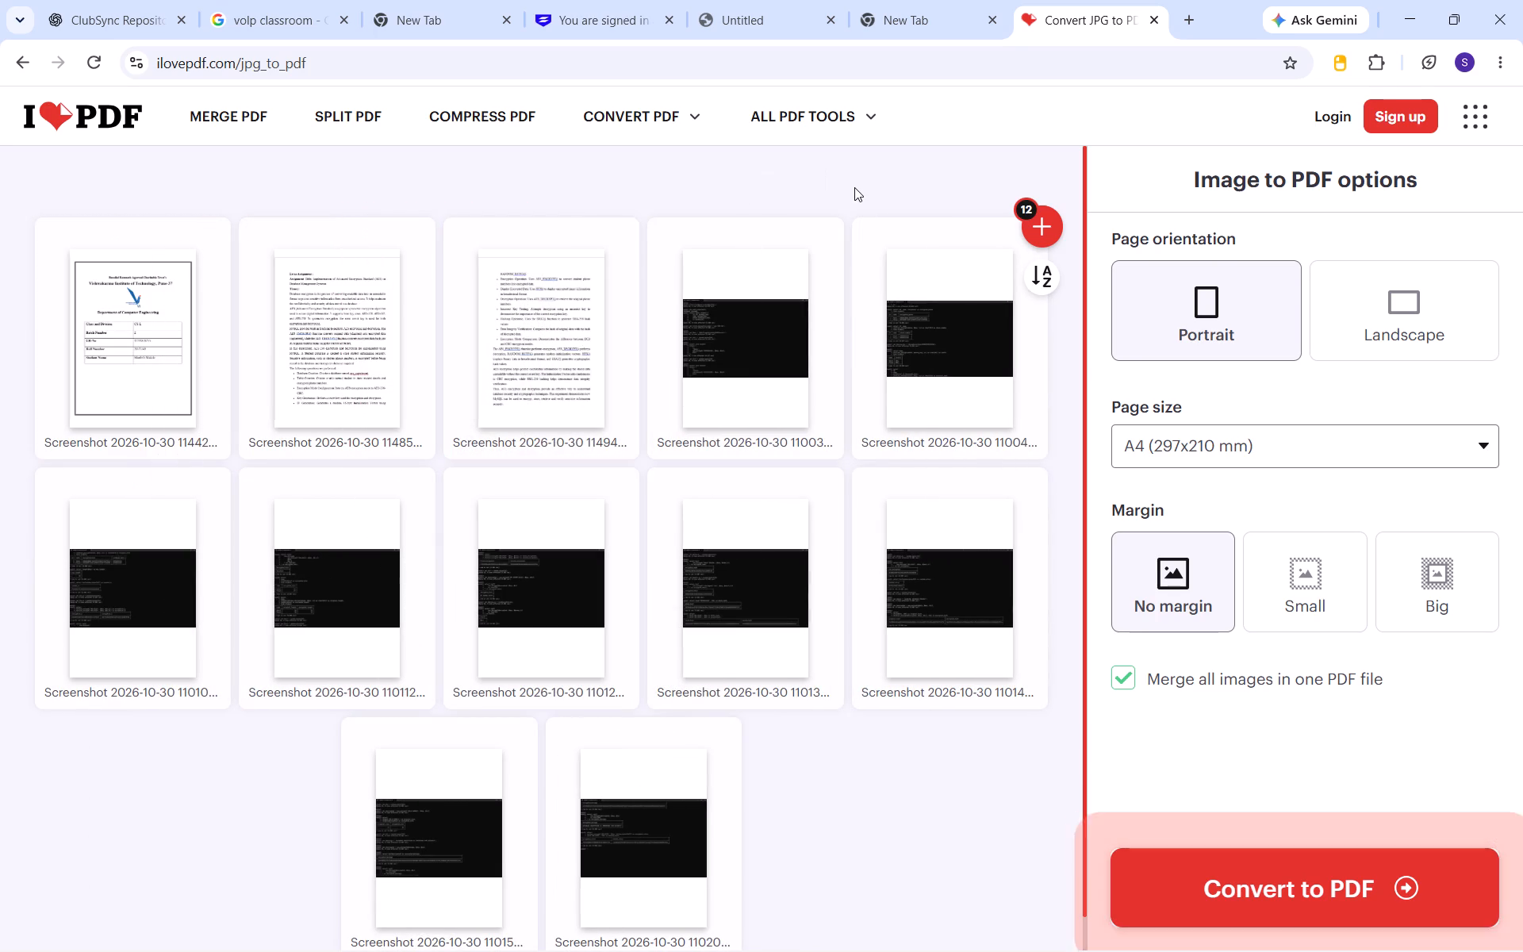
left_click(854, 187)
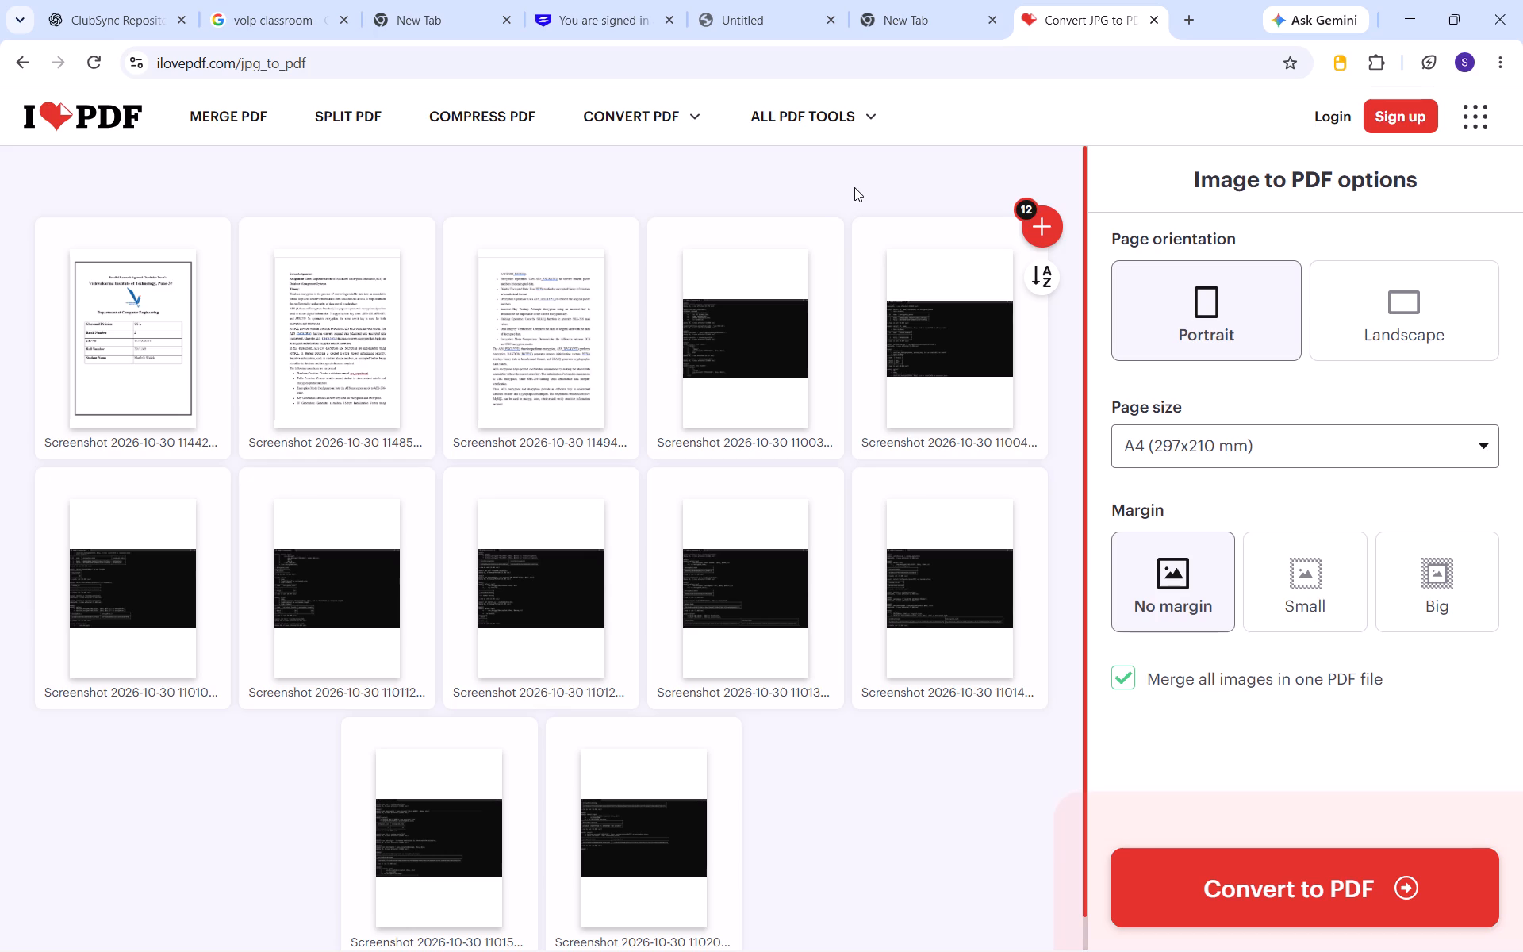
Convert the arranged images into one merged portrait A4 PDF with no margin, and dismiss the Armoury Crate notification.
left_click(1302, 868)
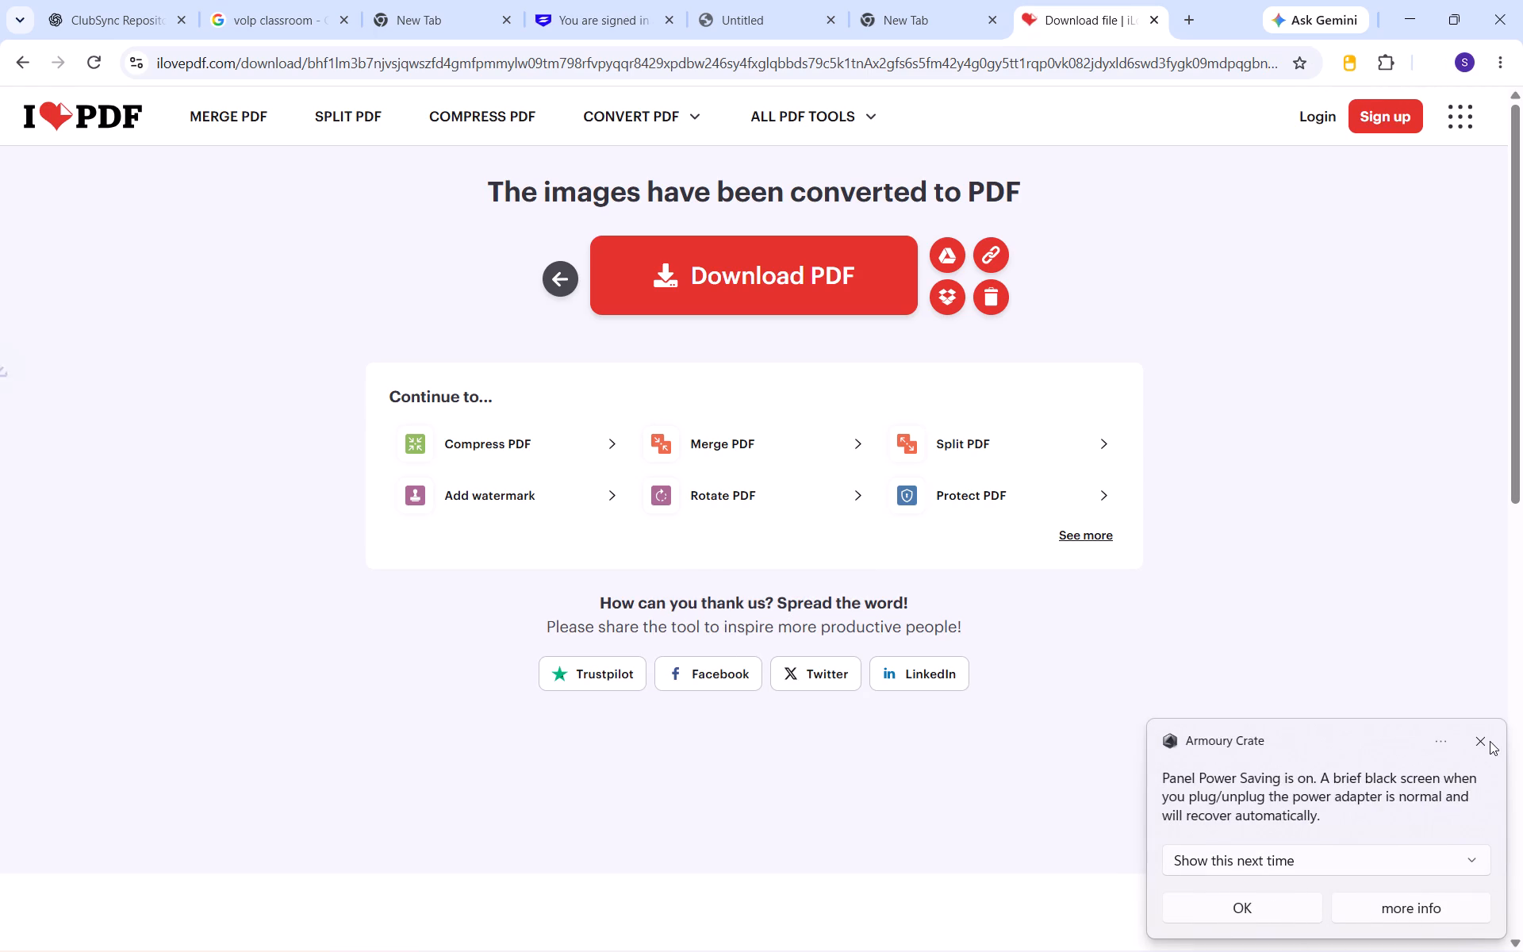
left_click(1482, 743)
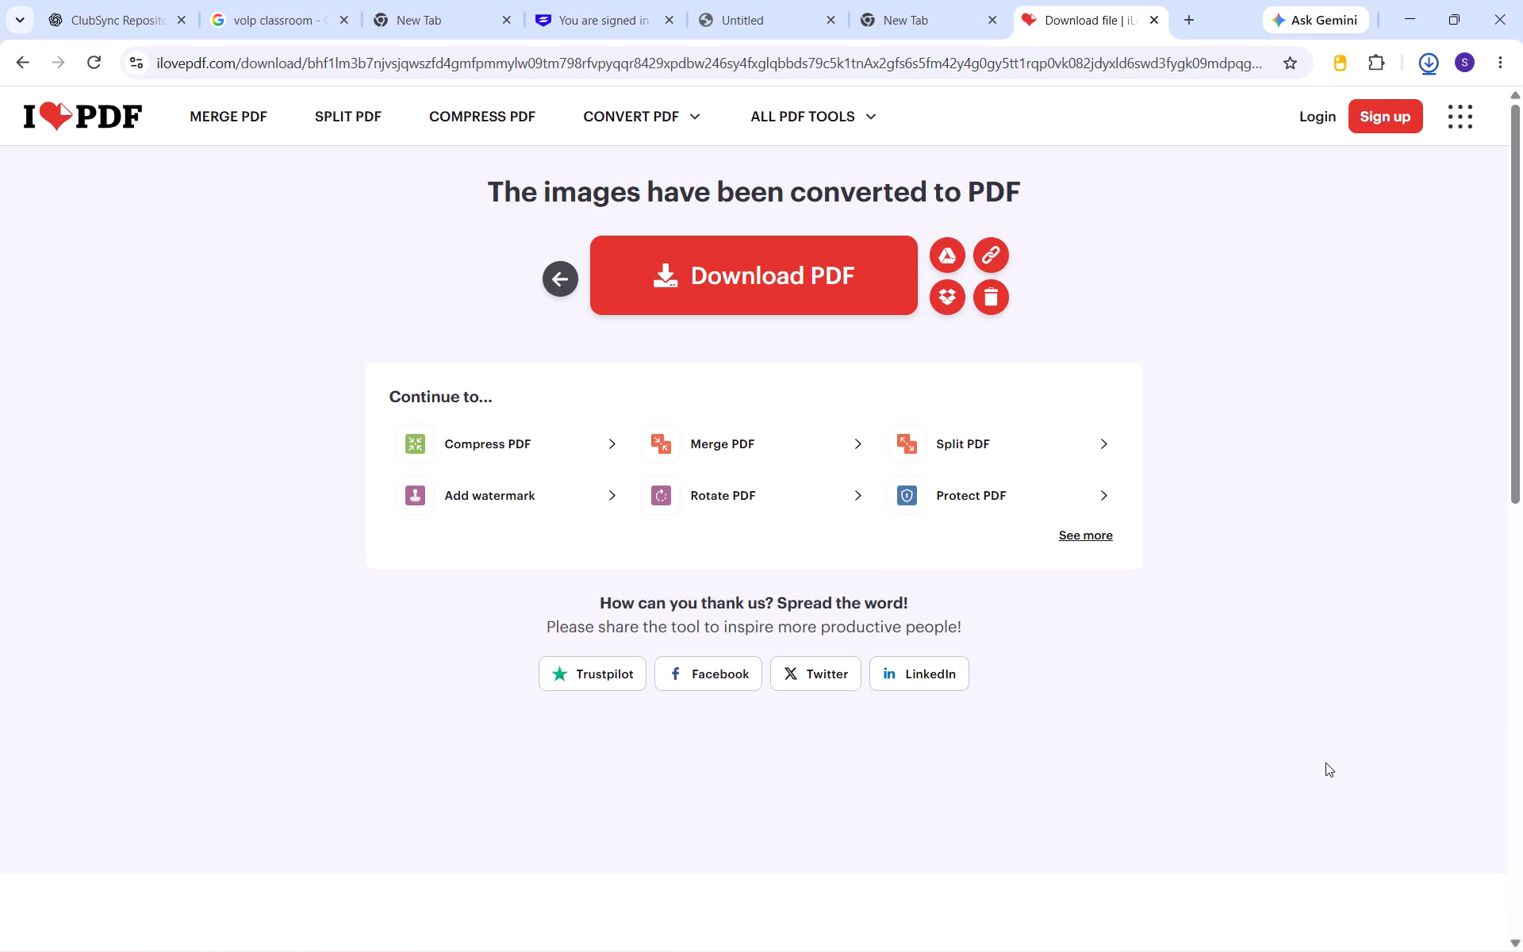
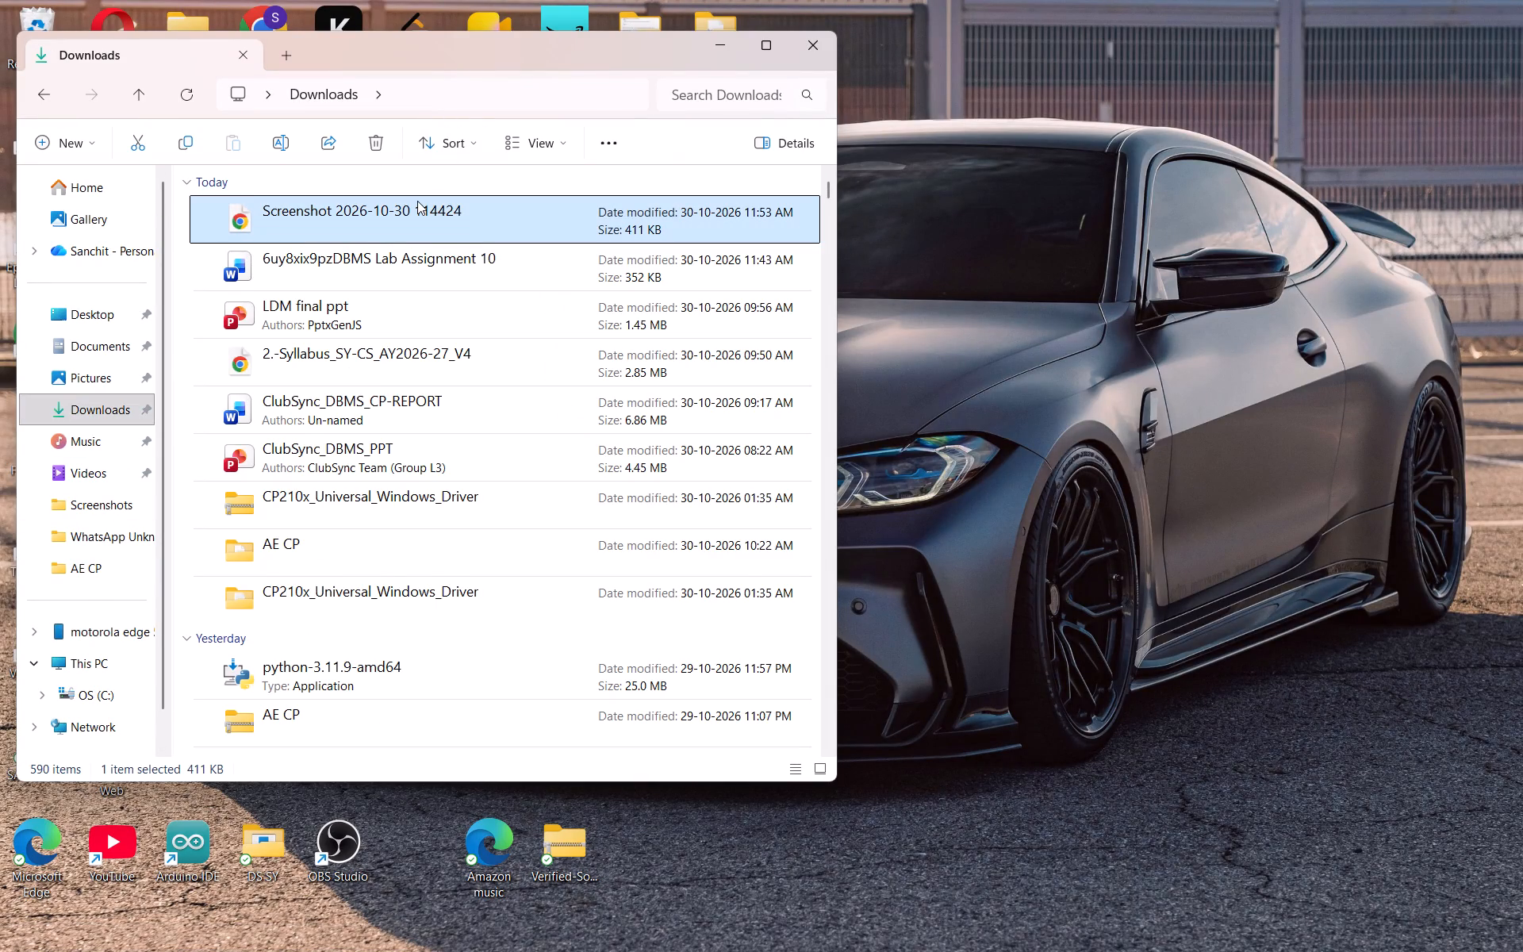
right_click(417, 201)
left_click(571, 234)
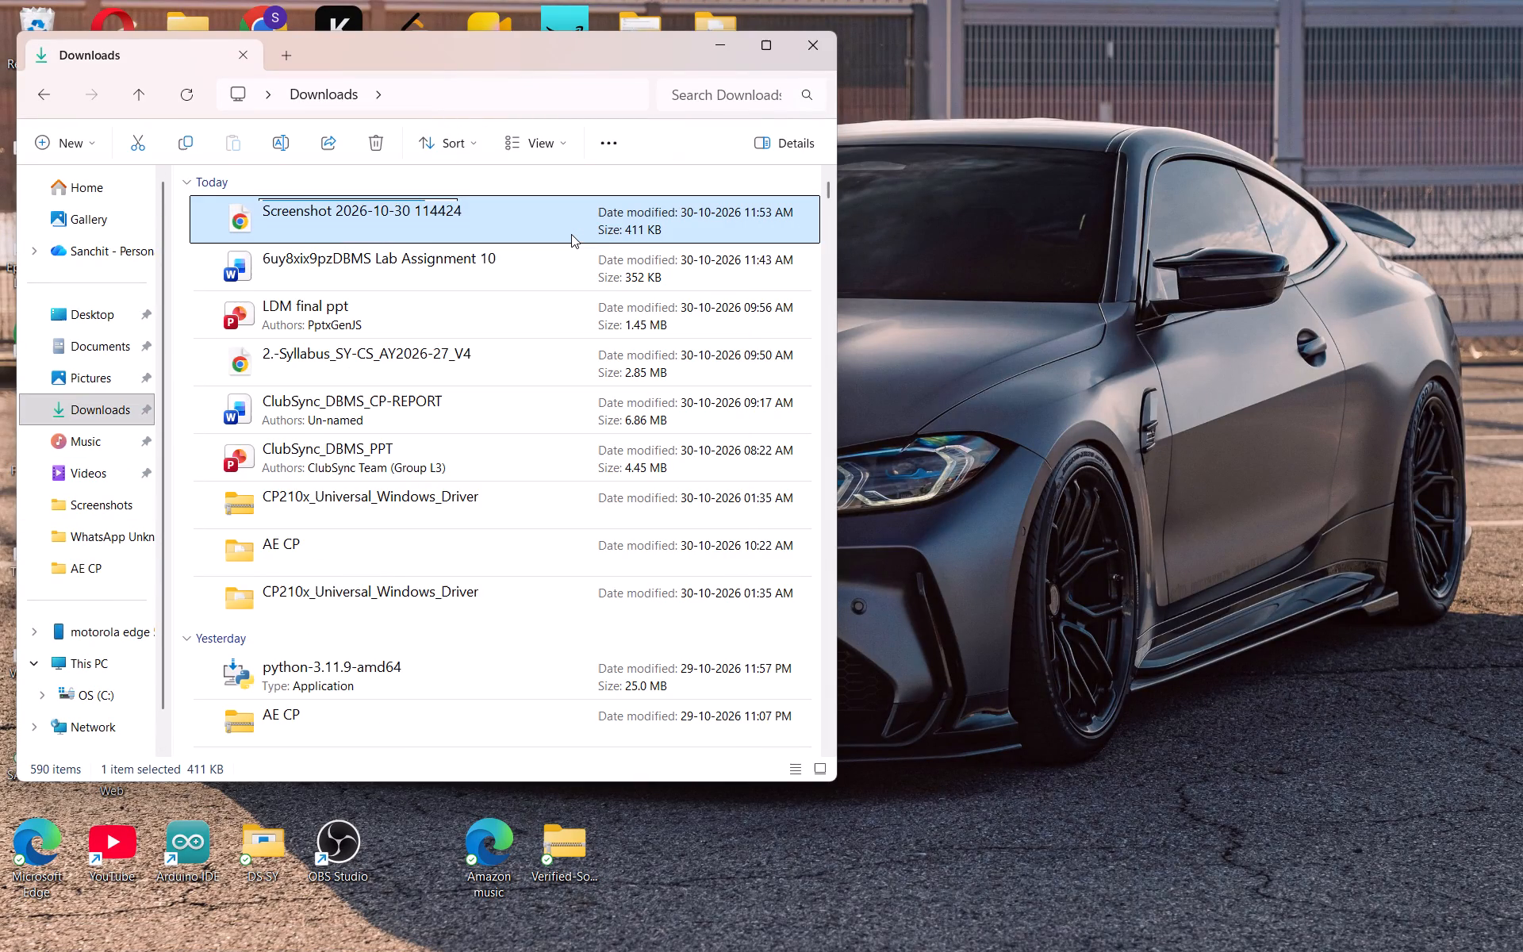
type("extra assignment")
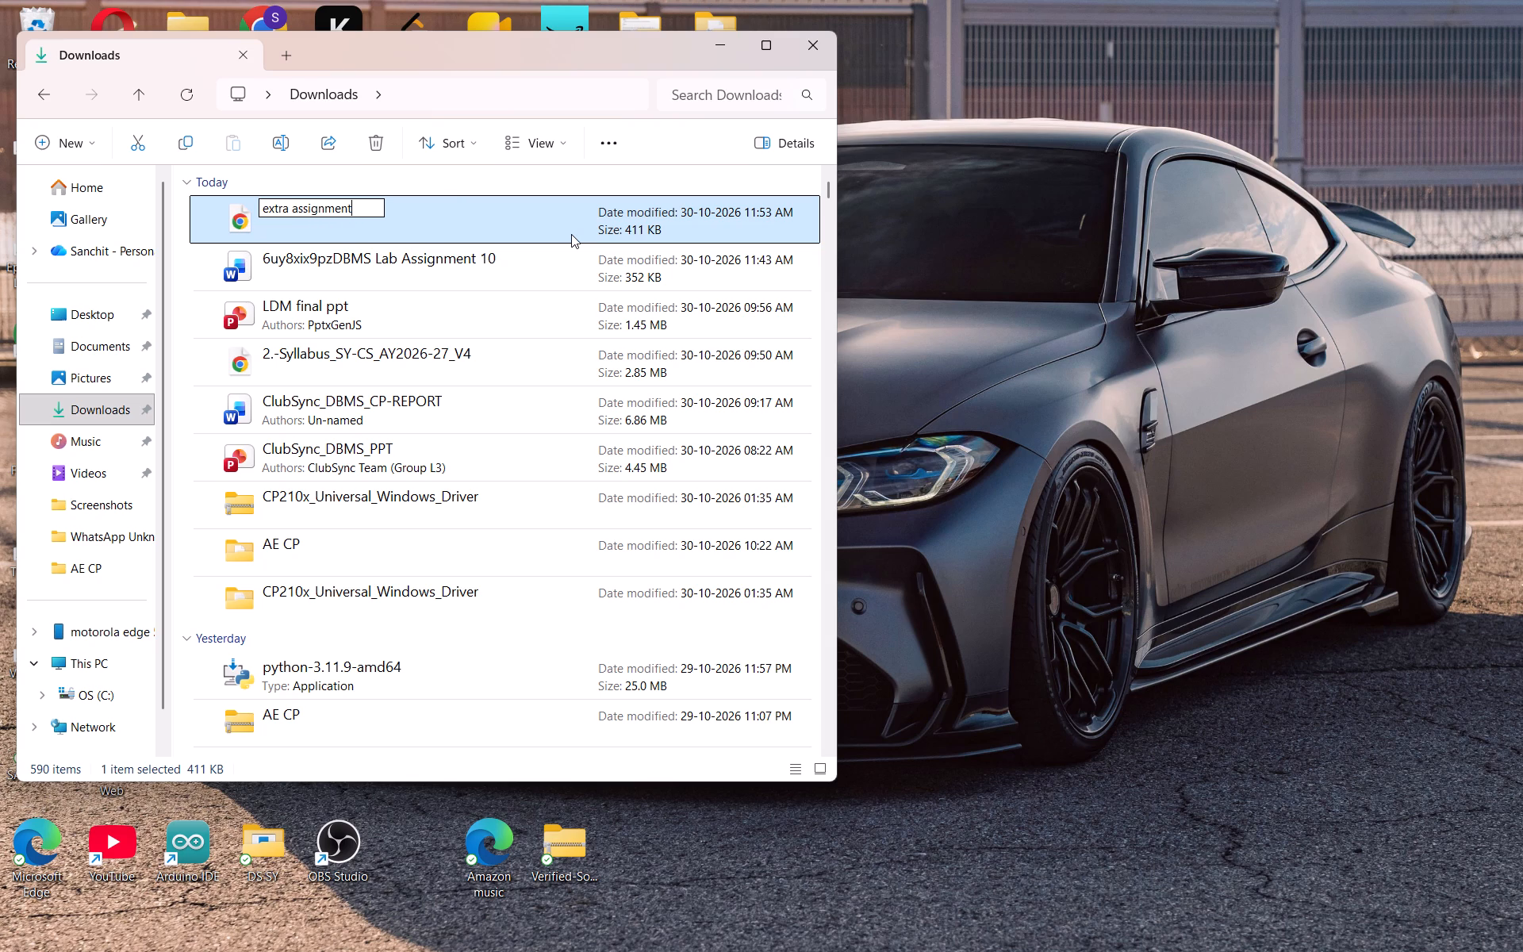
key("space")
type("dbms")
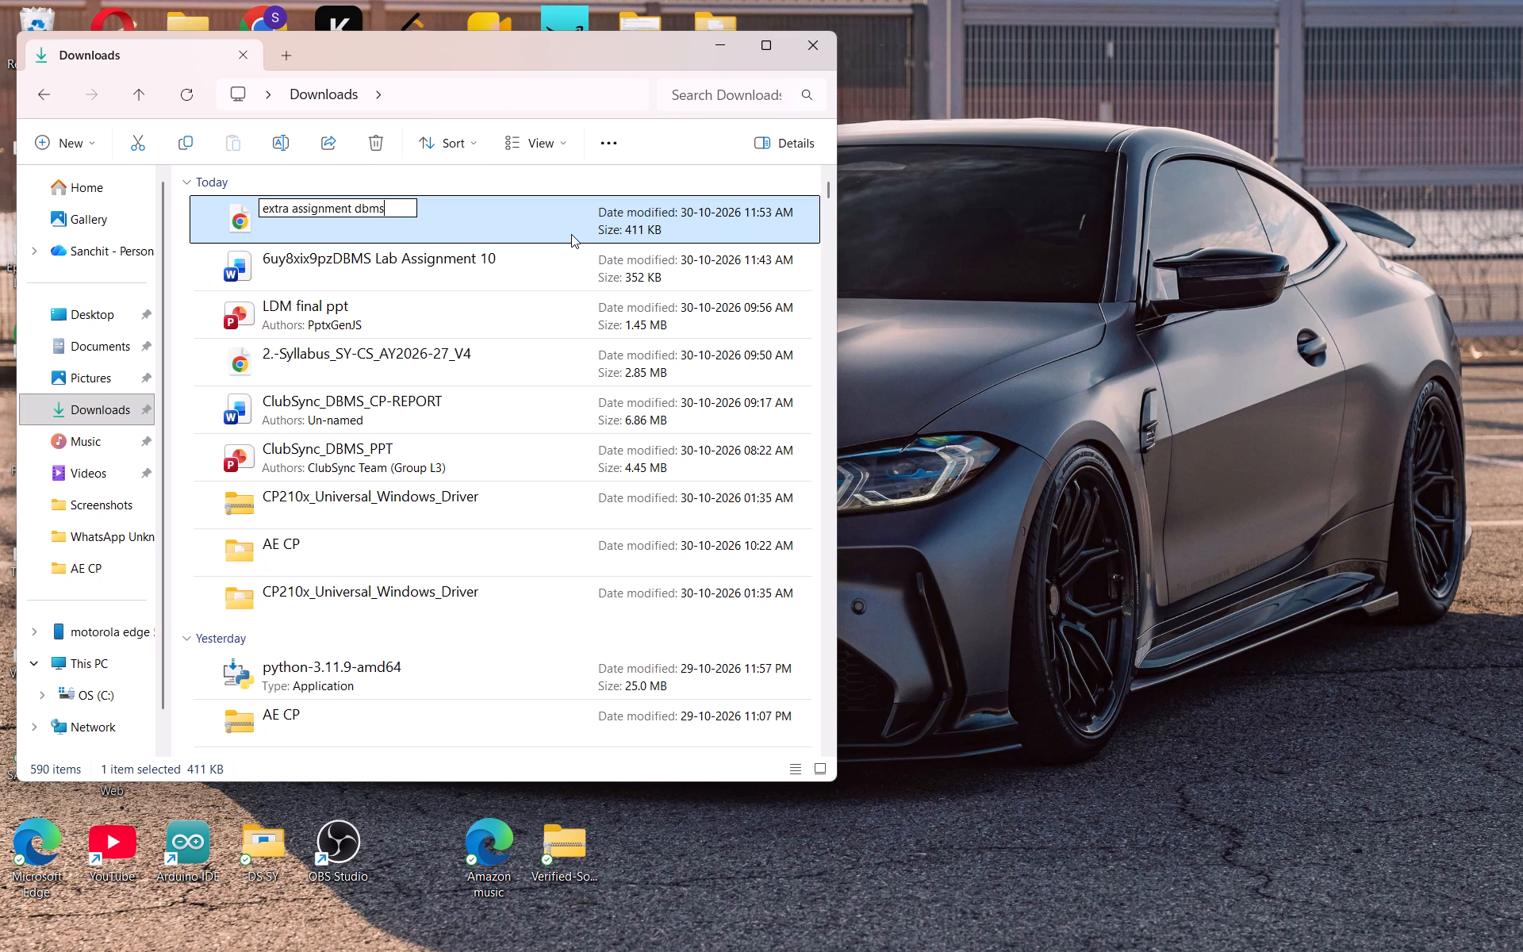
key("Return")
Open the renamed PDF in Chrome and examine its cover page, theory pages and terminal screenshots for order and content.
double_click(571, 234)
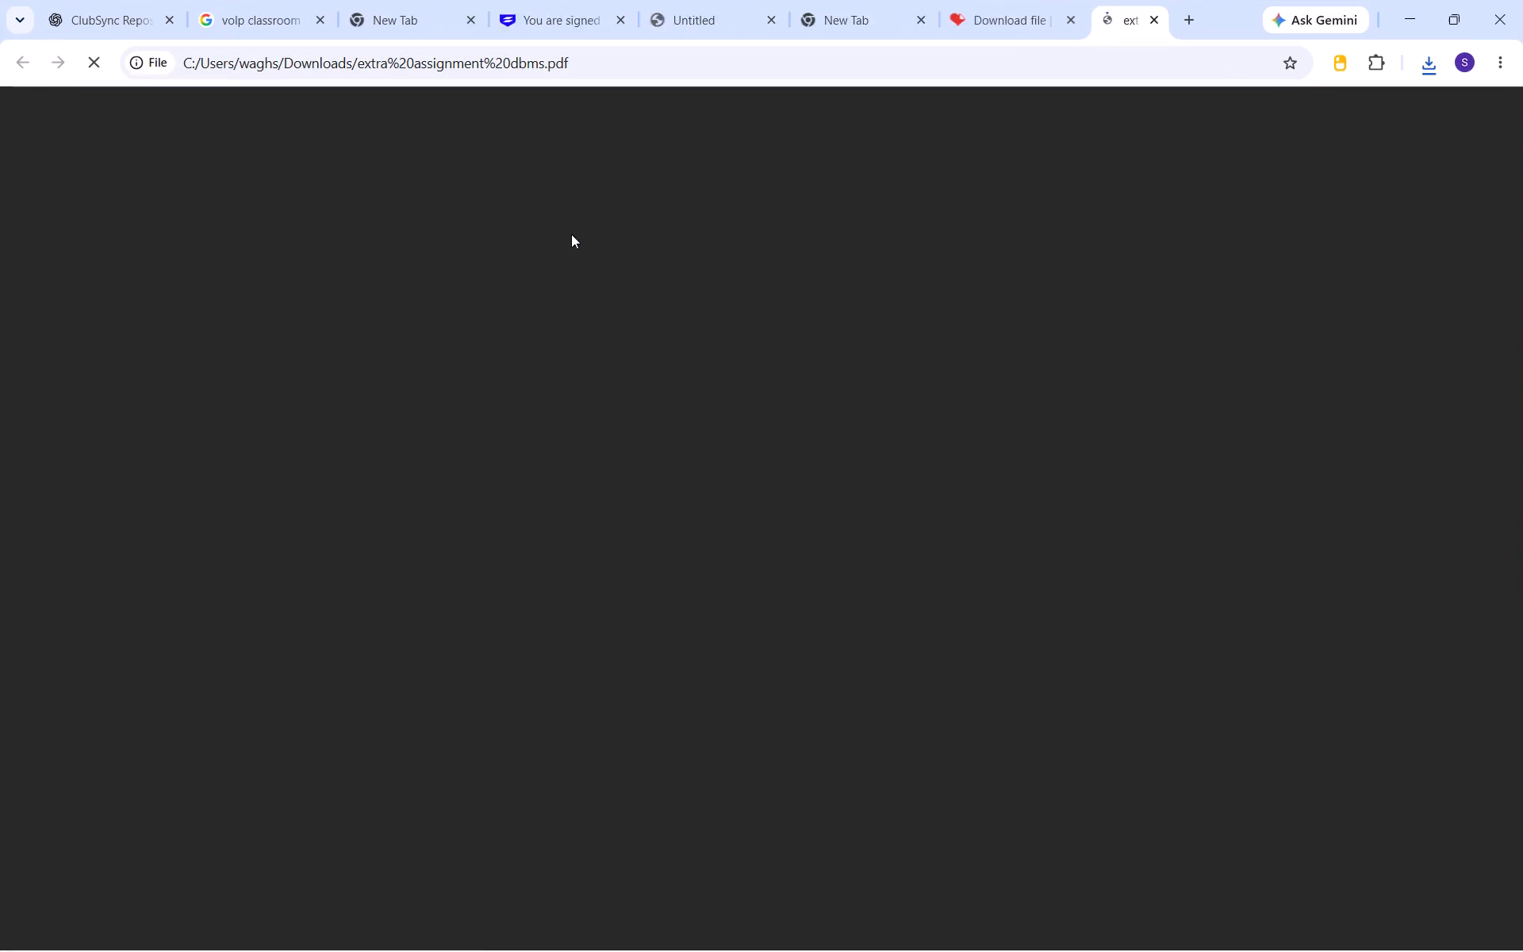
scroll(1095, 507, "down", 2)
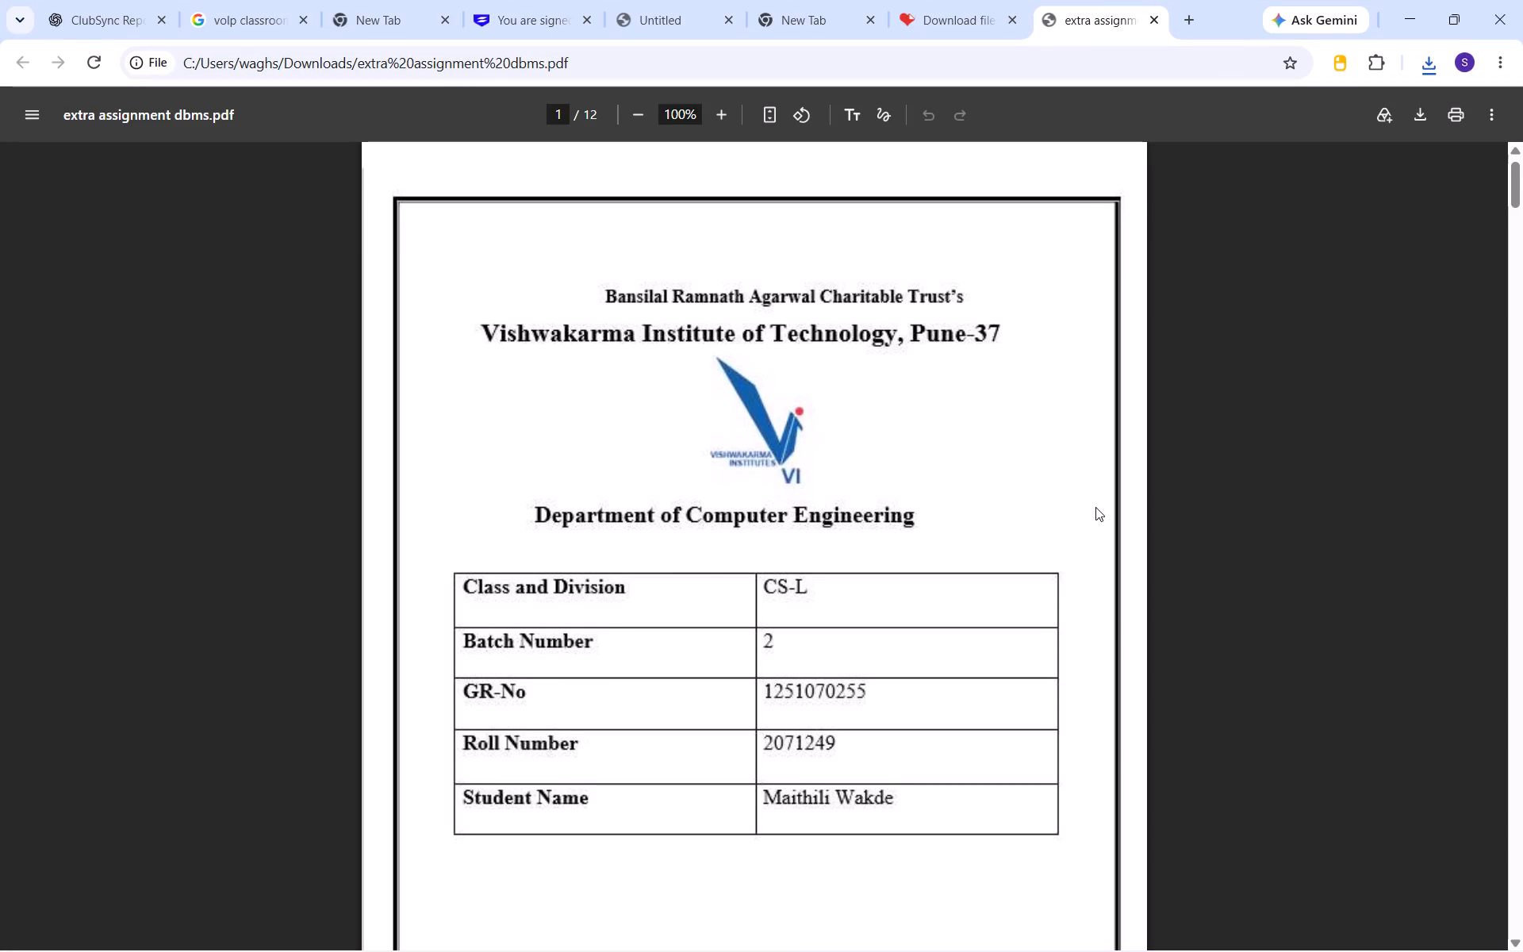
scroll(1095, 507, "down", 5)
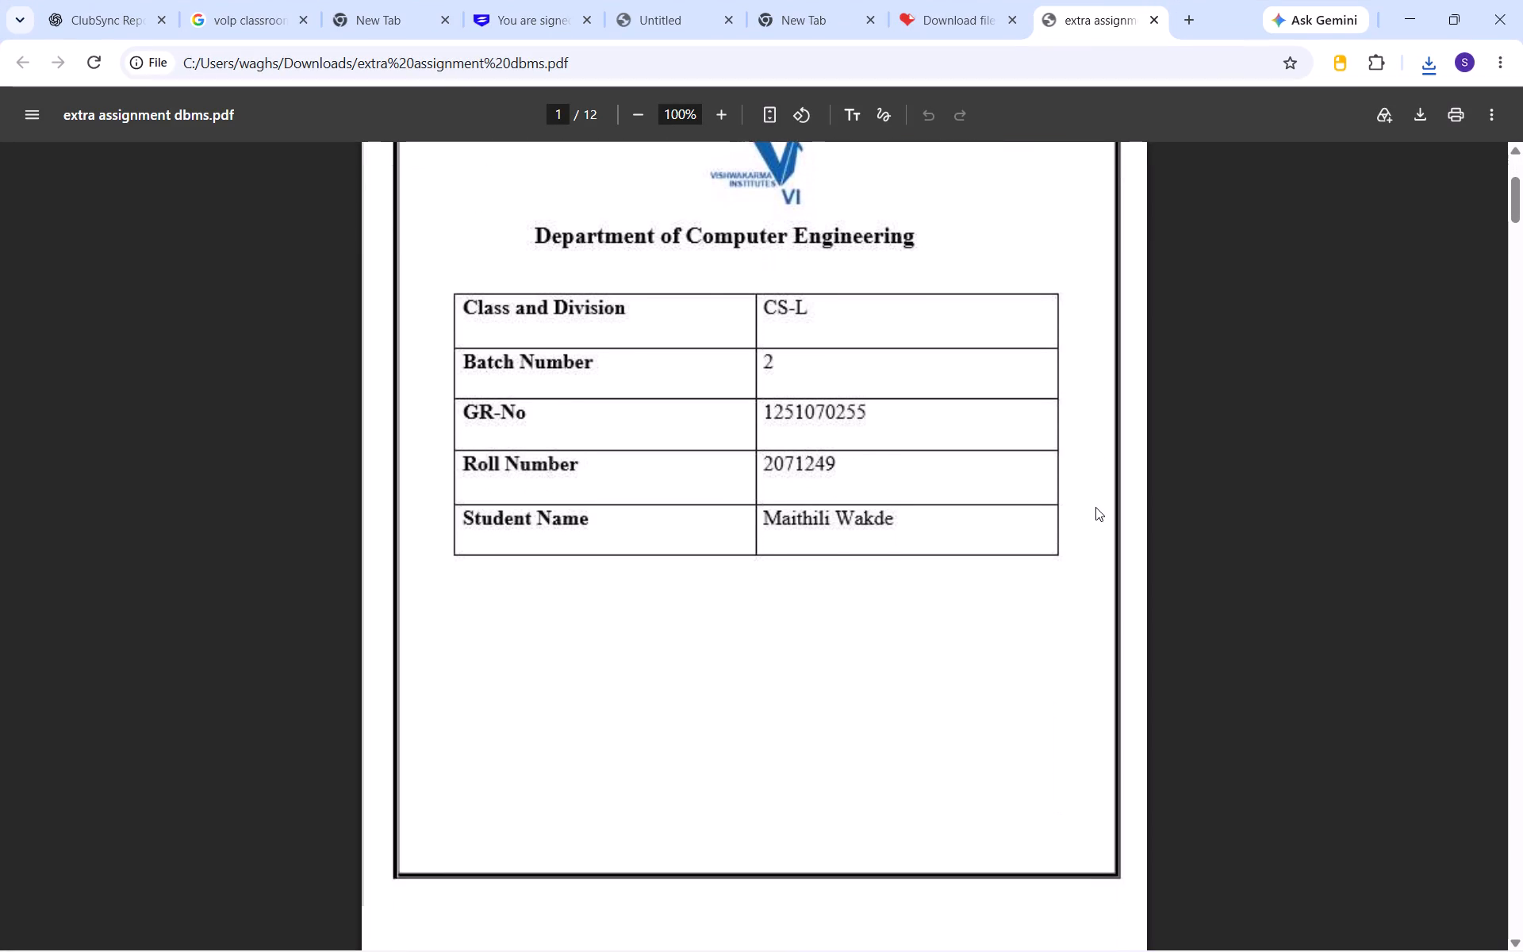
scroll(1095, 507, "down", 4)
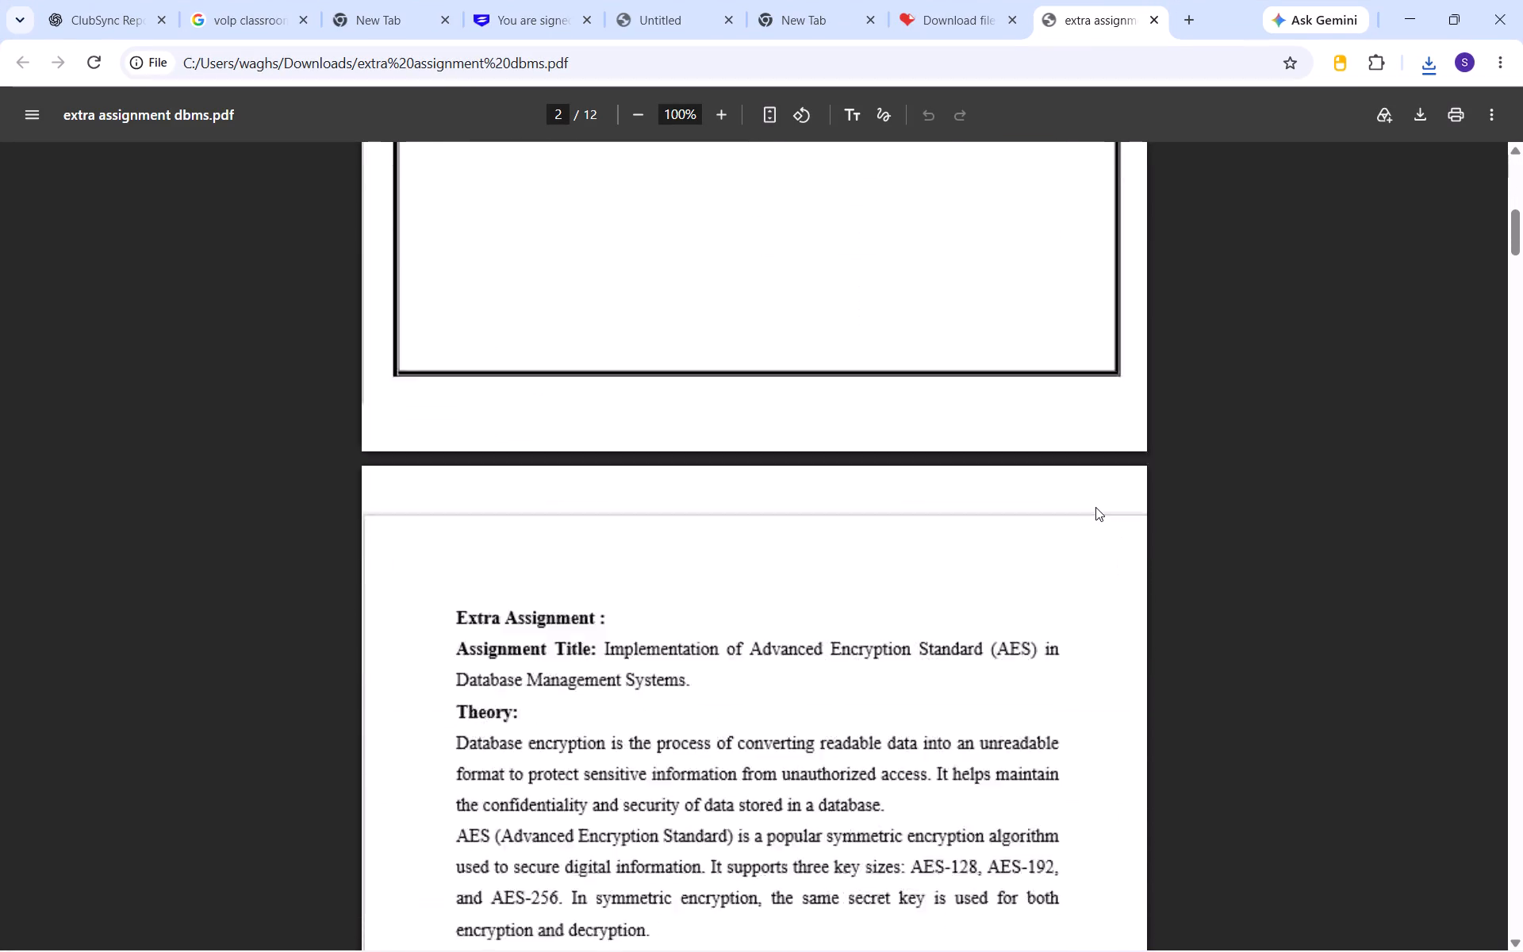
scroll(1095, 507, "down", 10)
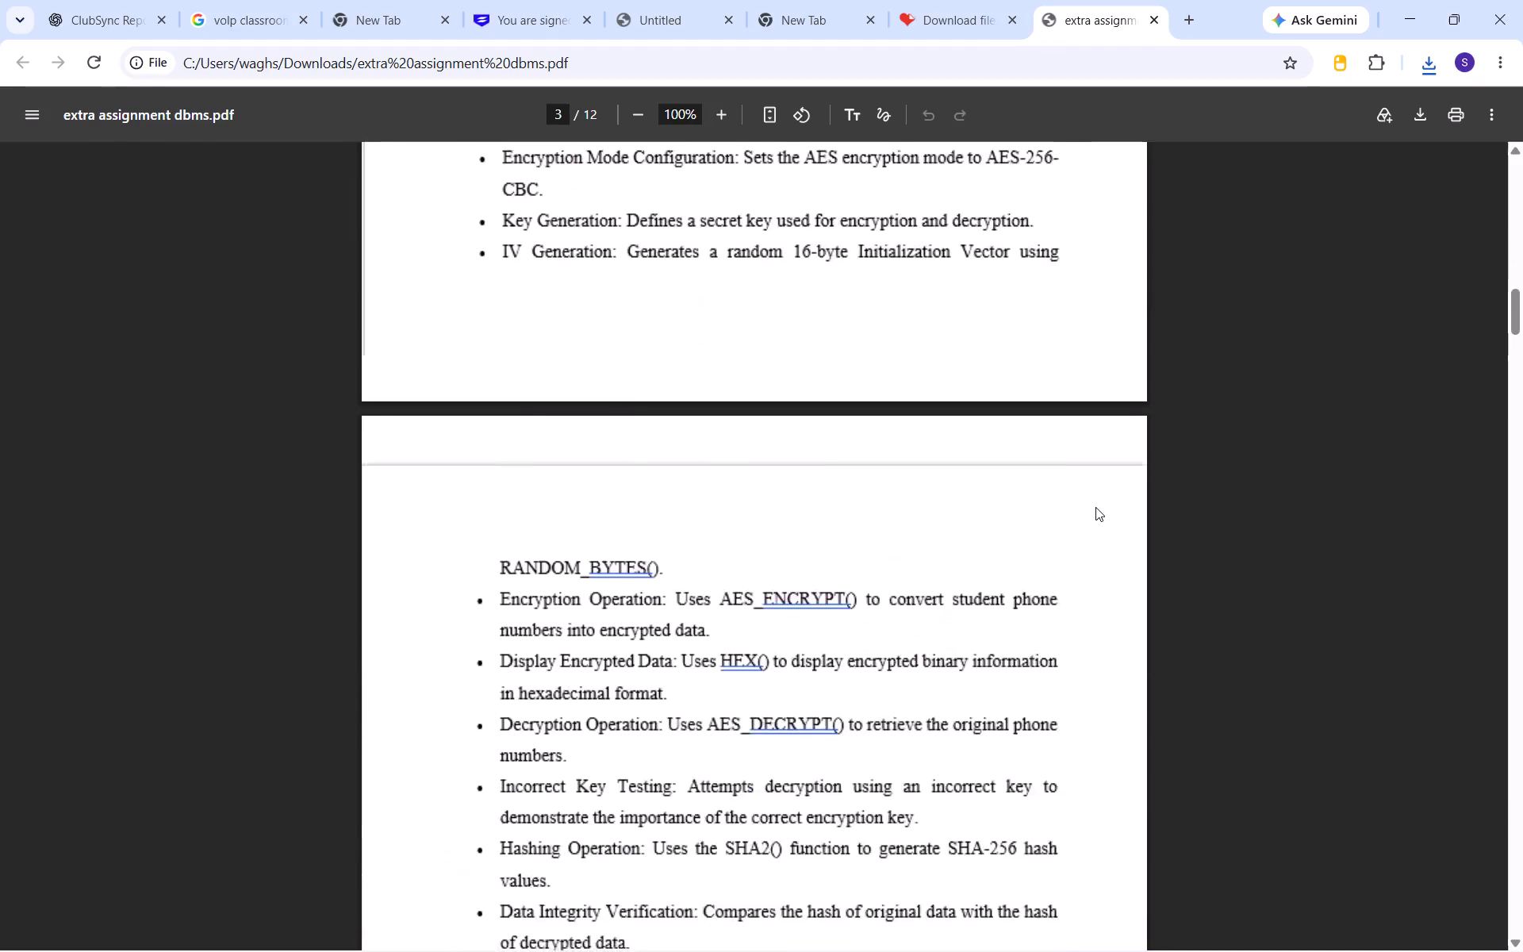
scroll(1095, 507, "down", 4)
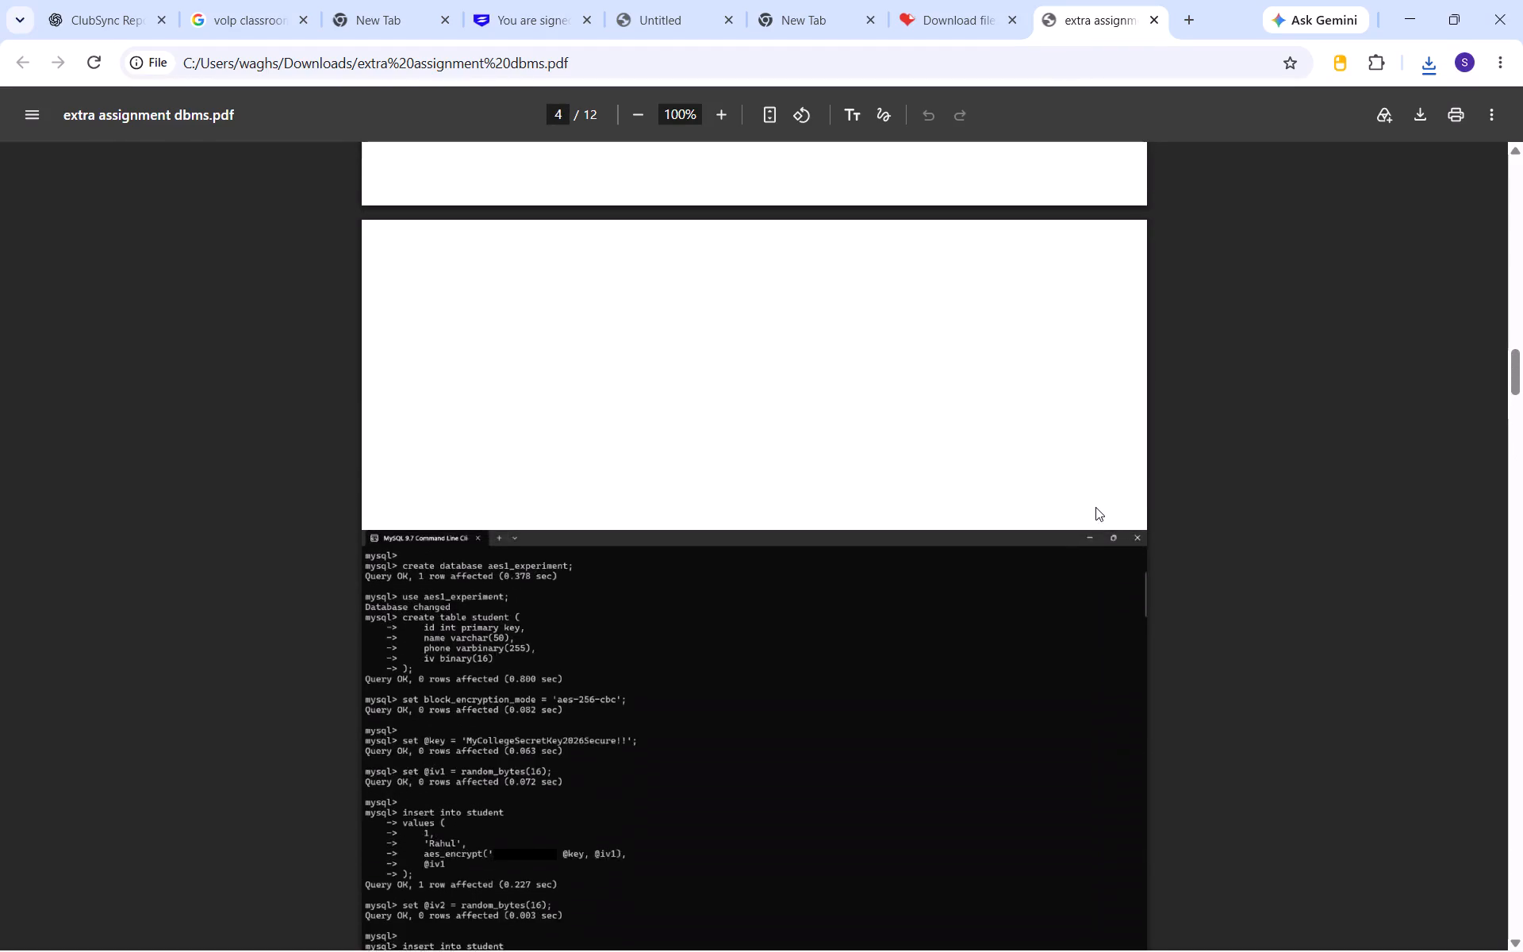
scroll(1095, 507, "down", 3)
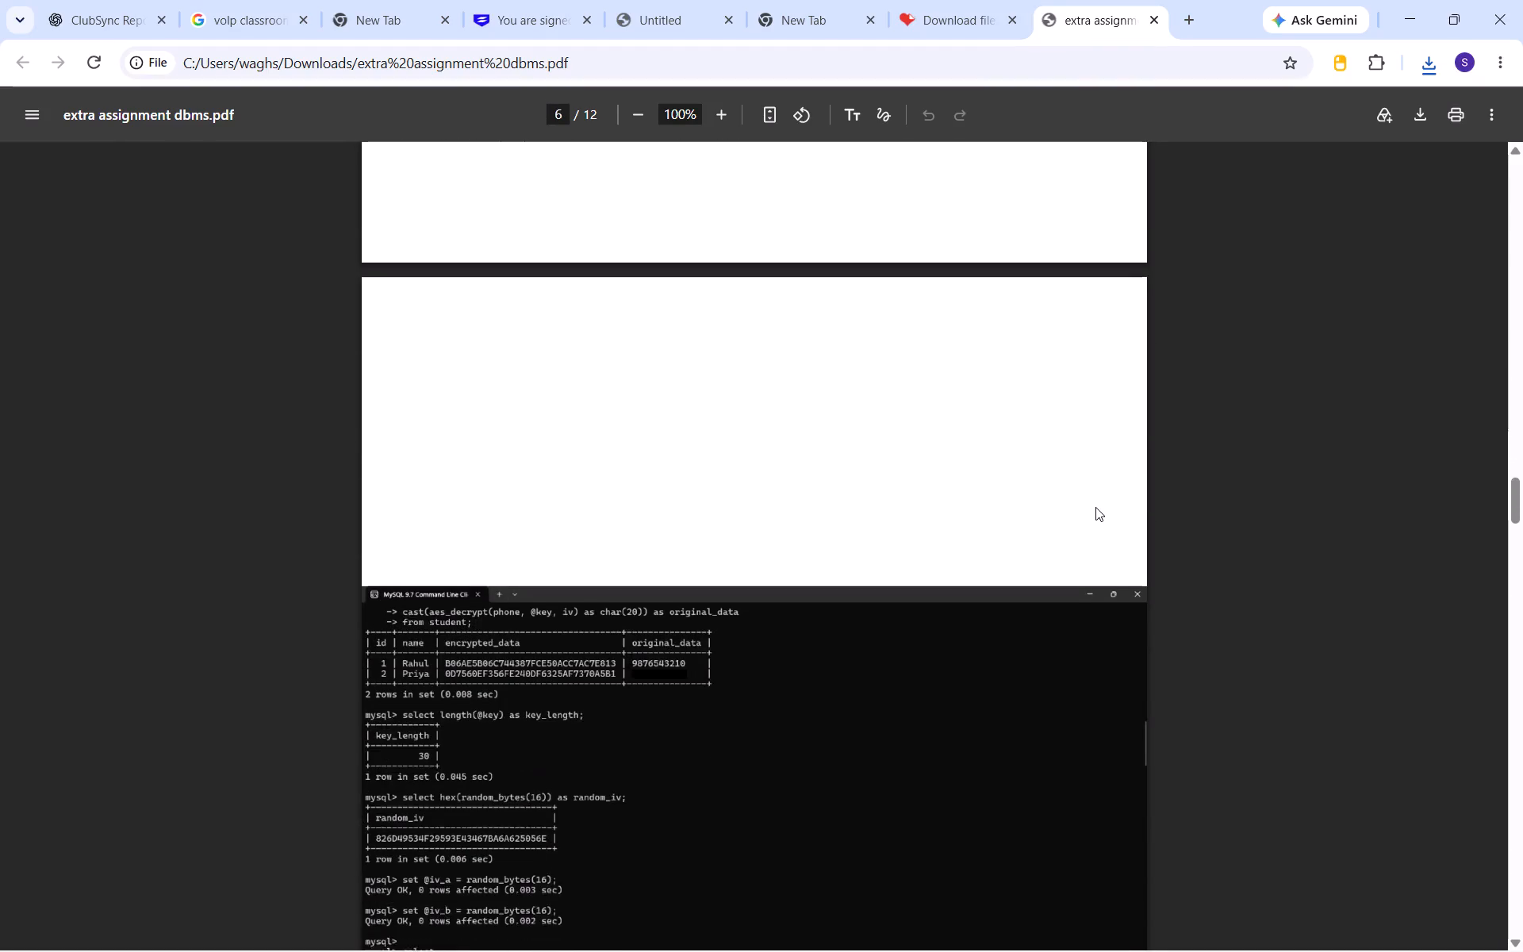
scroll(1095, 507, "down", 14)
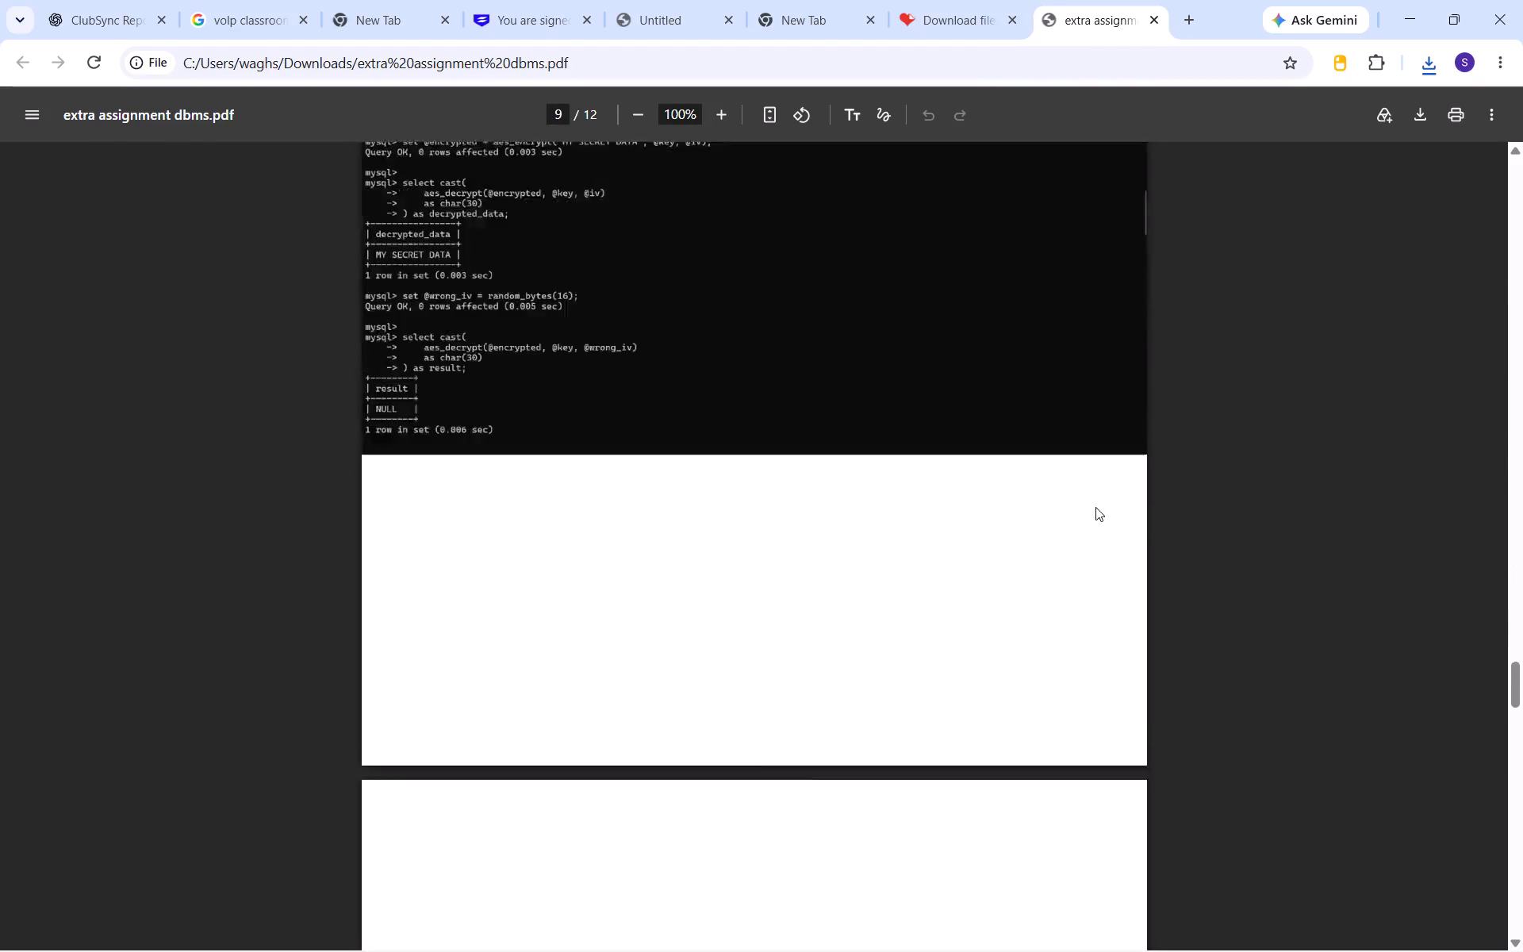
scroll(1095, 507, "down", 1)
scroll(1087, 397, "up", 19)
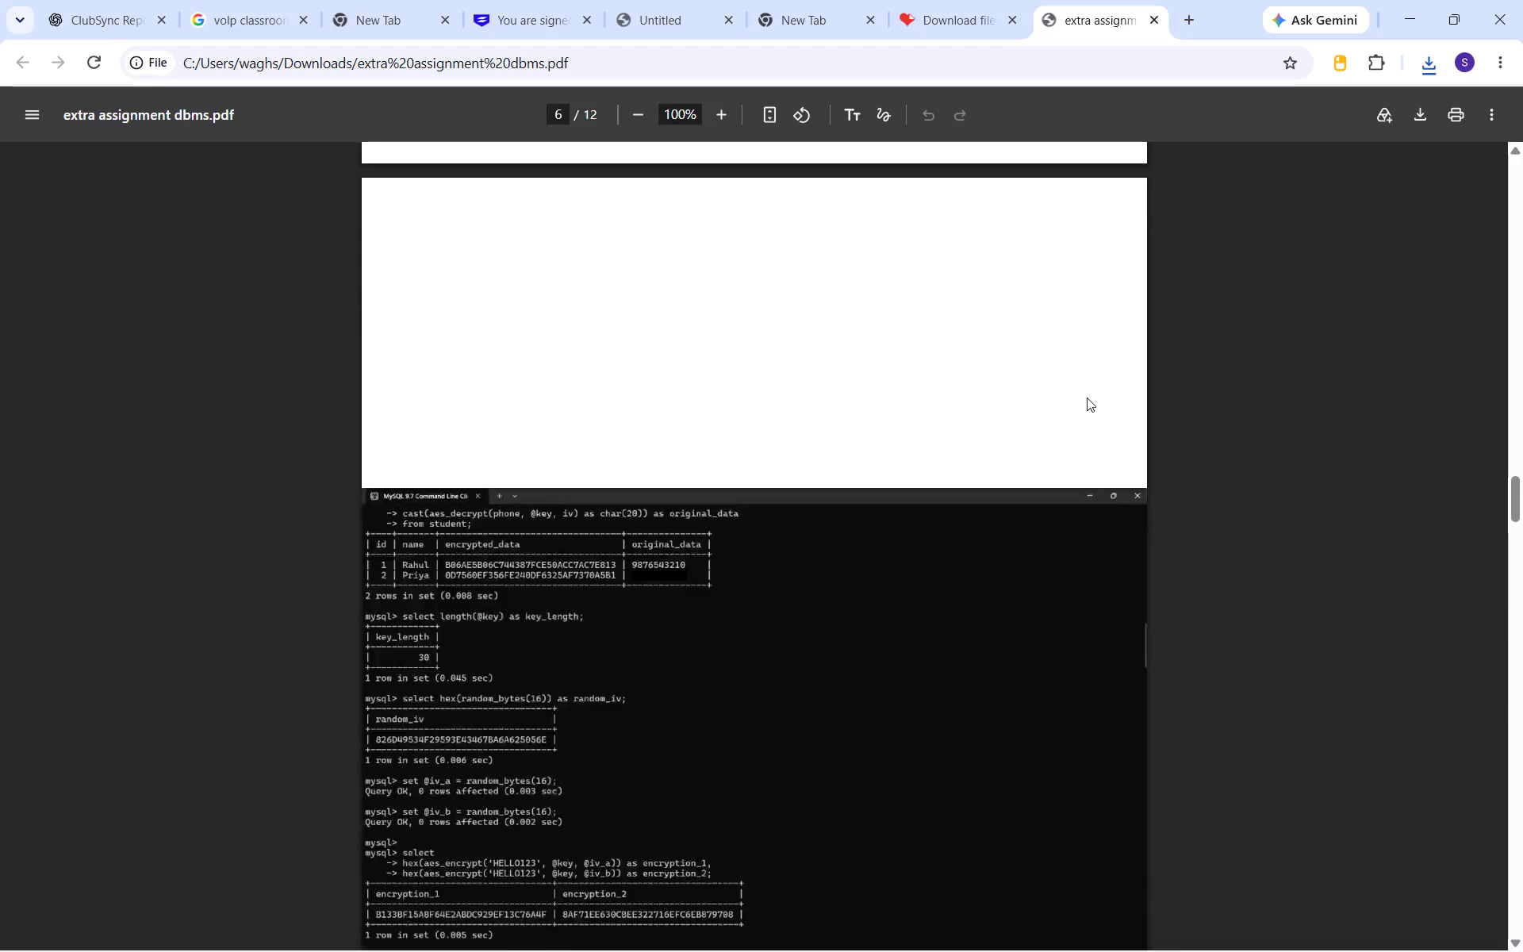
scroll(1087, 397, "up", 7)
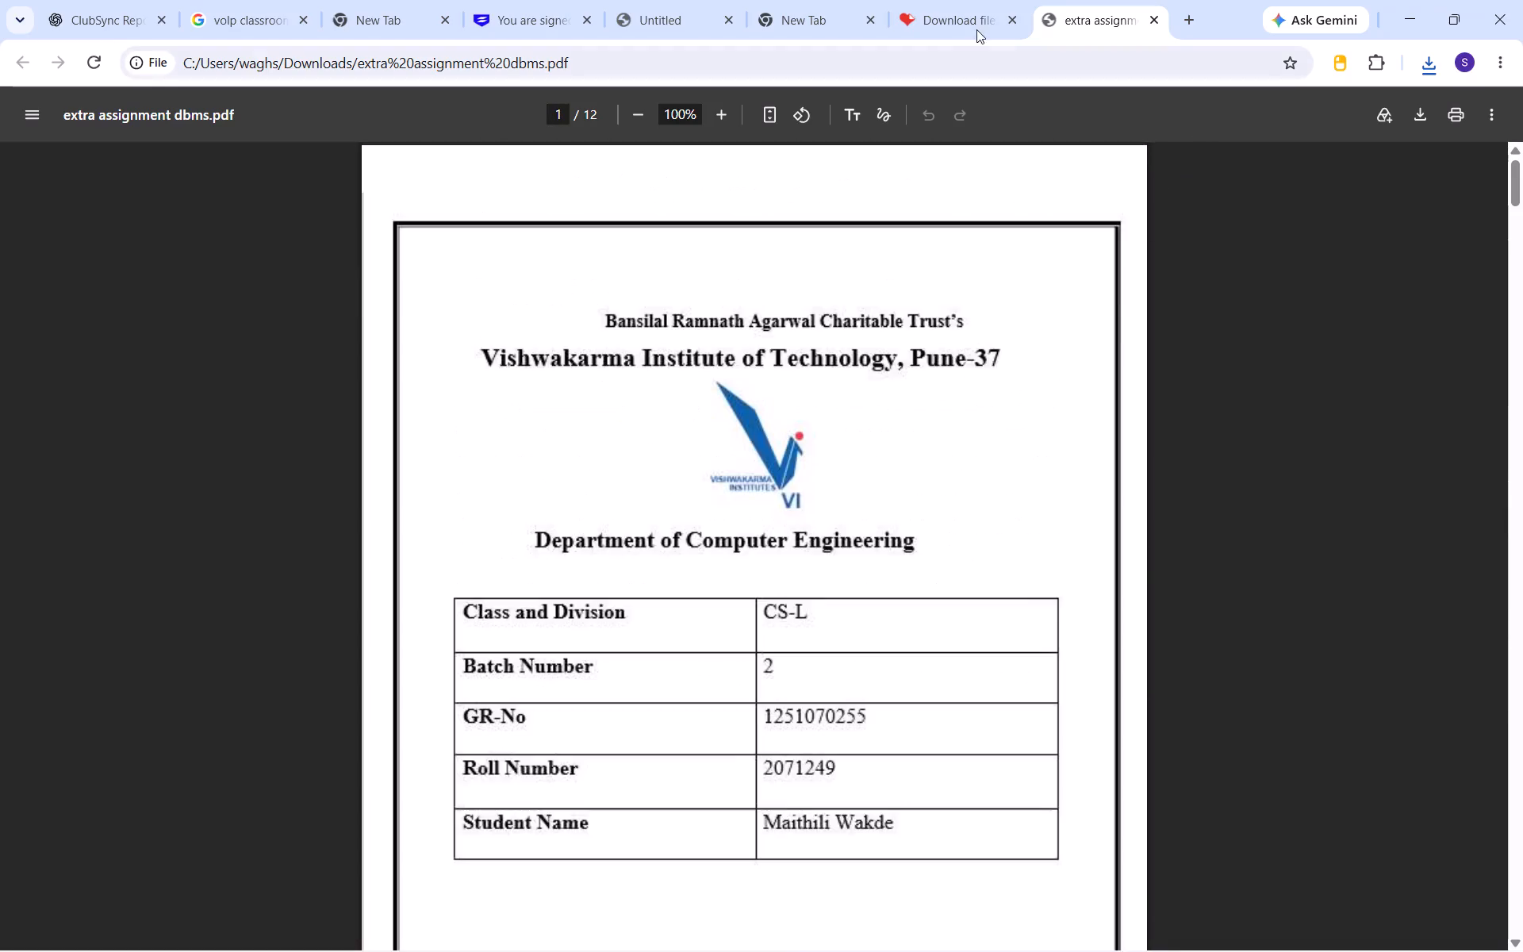
Switch to the iLovePDF download page and go back to the JPG to PDF image selection page.
left_click(947, 0)
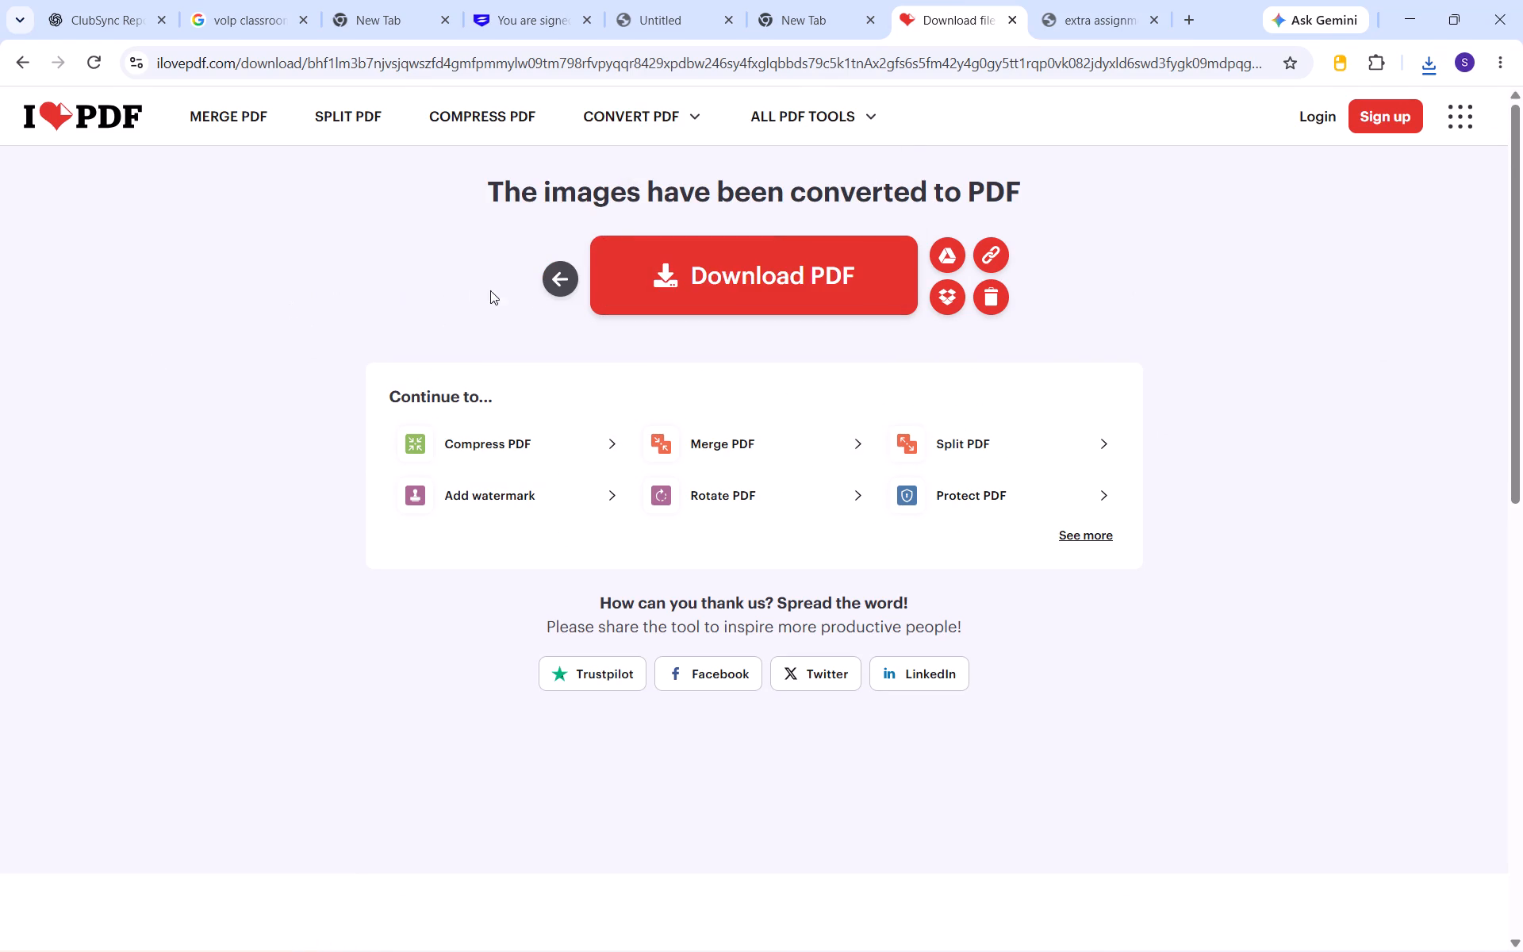
left_click(557, 263)
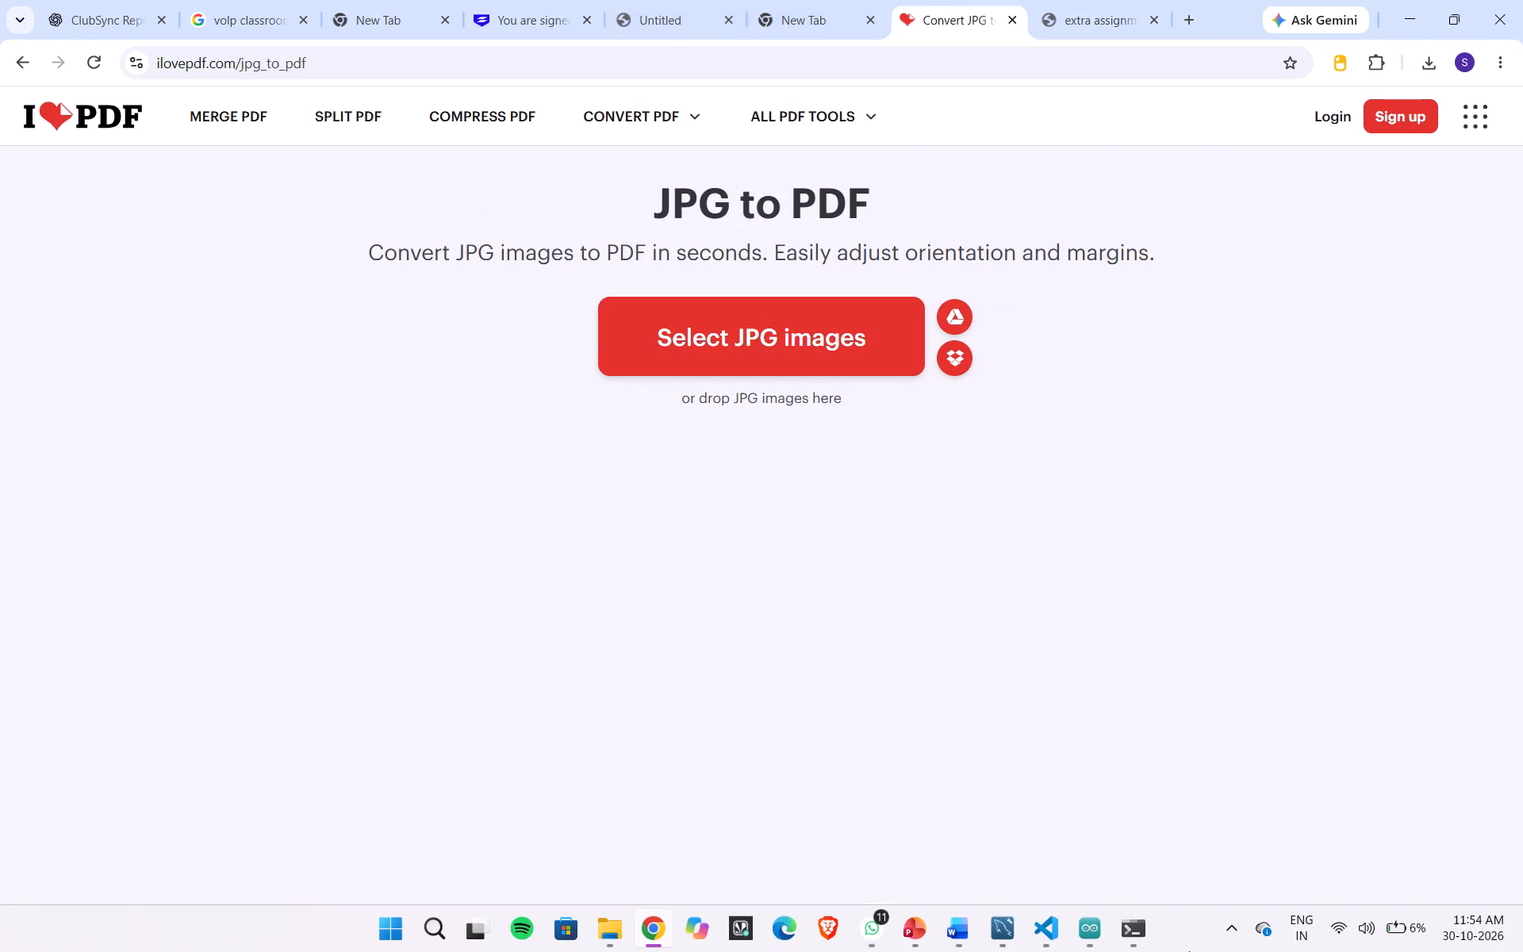
Switch to the DBMS Lab Assignment 10 document in Word and set the cover table's Batch Number to 1.
left_click(1104, 816)
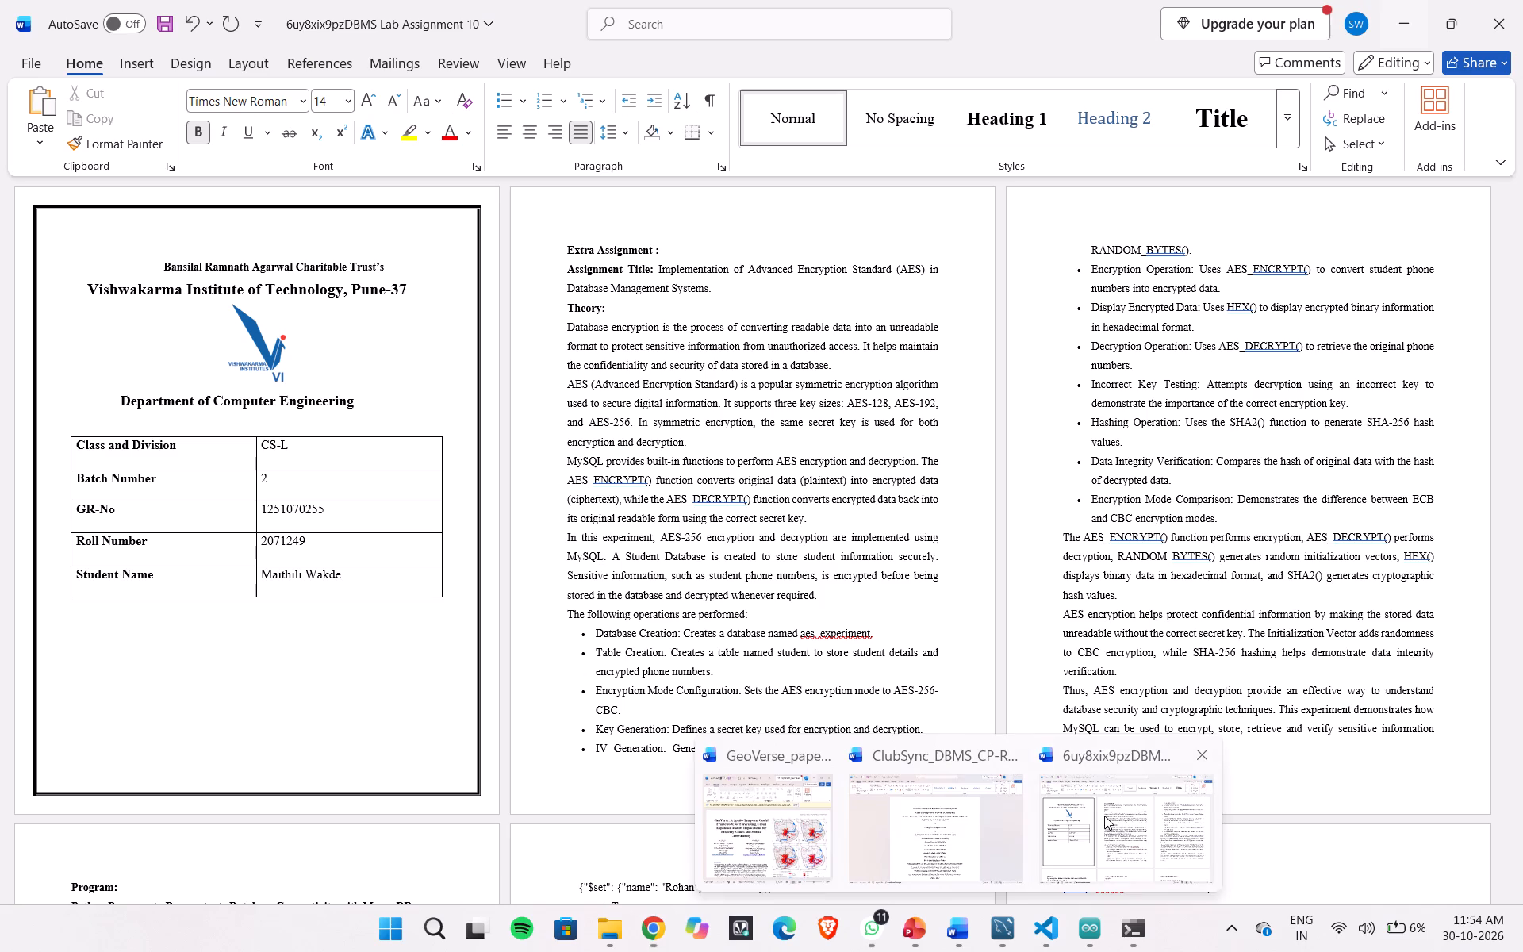
left_click(322, 473)
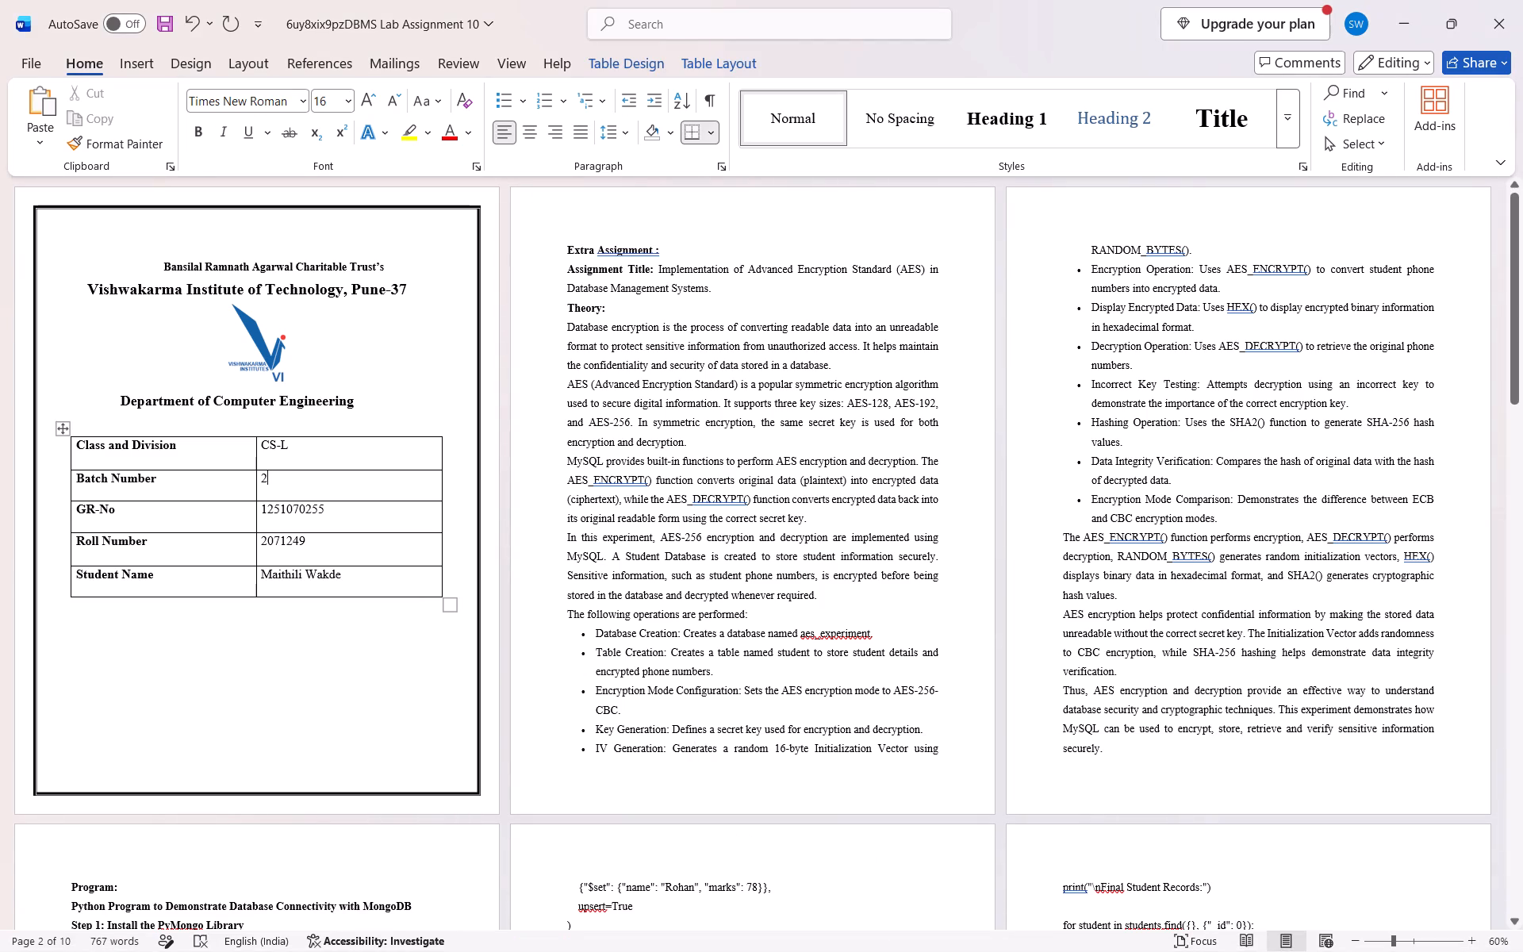
key("BackSpace")
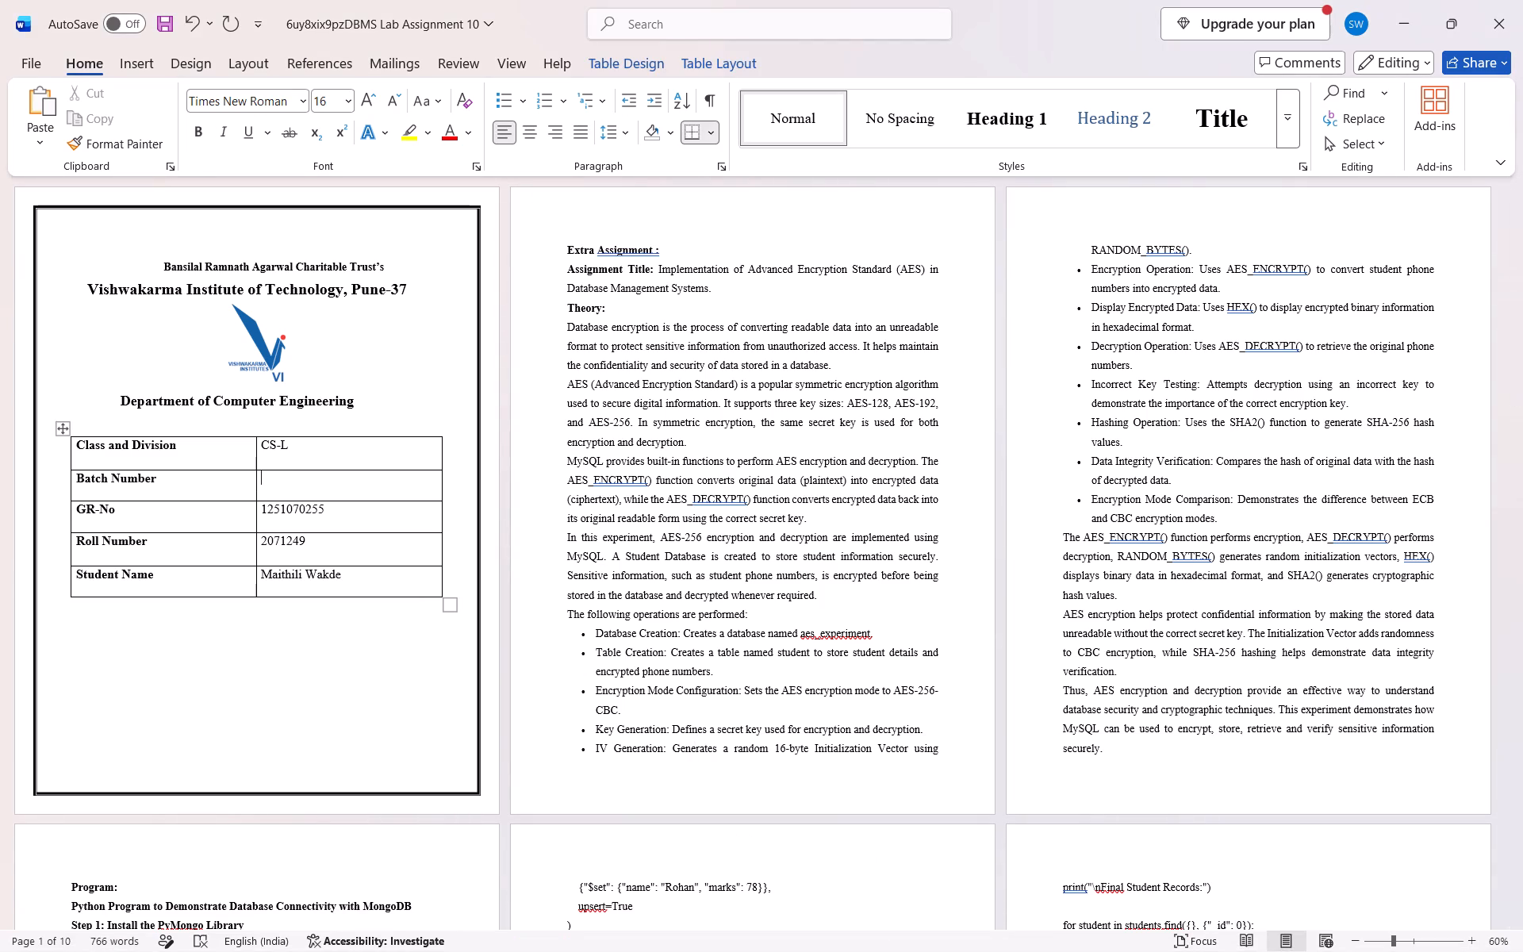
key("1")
Replace the last four digits of the GR-No value in the cover table with those of the student's own number.
key("Down")
key("Right")
key("Right")
key("Right")
key("Right")
key("Right")
key("Right")
key("Right")
key("Right")
key("Right")
key("BackSpace")
key("BackSpace")
key("BackSpace")
key("BackSpace")
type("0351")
Relabel the GR-No row of the cover table as PRN-No.
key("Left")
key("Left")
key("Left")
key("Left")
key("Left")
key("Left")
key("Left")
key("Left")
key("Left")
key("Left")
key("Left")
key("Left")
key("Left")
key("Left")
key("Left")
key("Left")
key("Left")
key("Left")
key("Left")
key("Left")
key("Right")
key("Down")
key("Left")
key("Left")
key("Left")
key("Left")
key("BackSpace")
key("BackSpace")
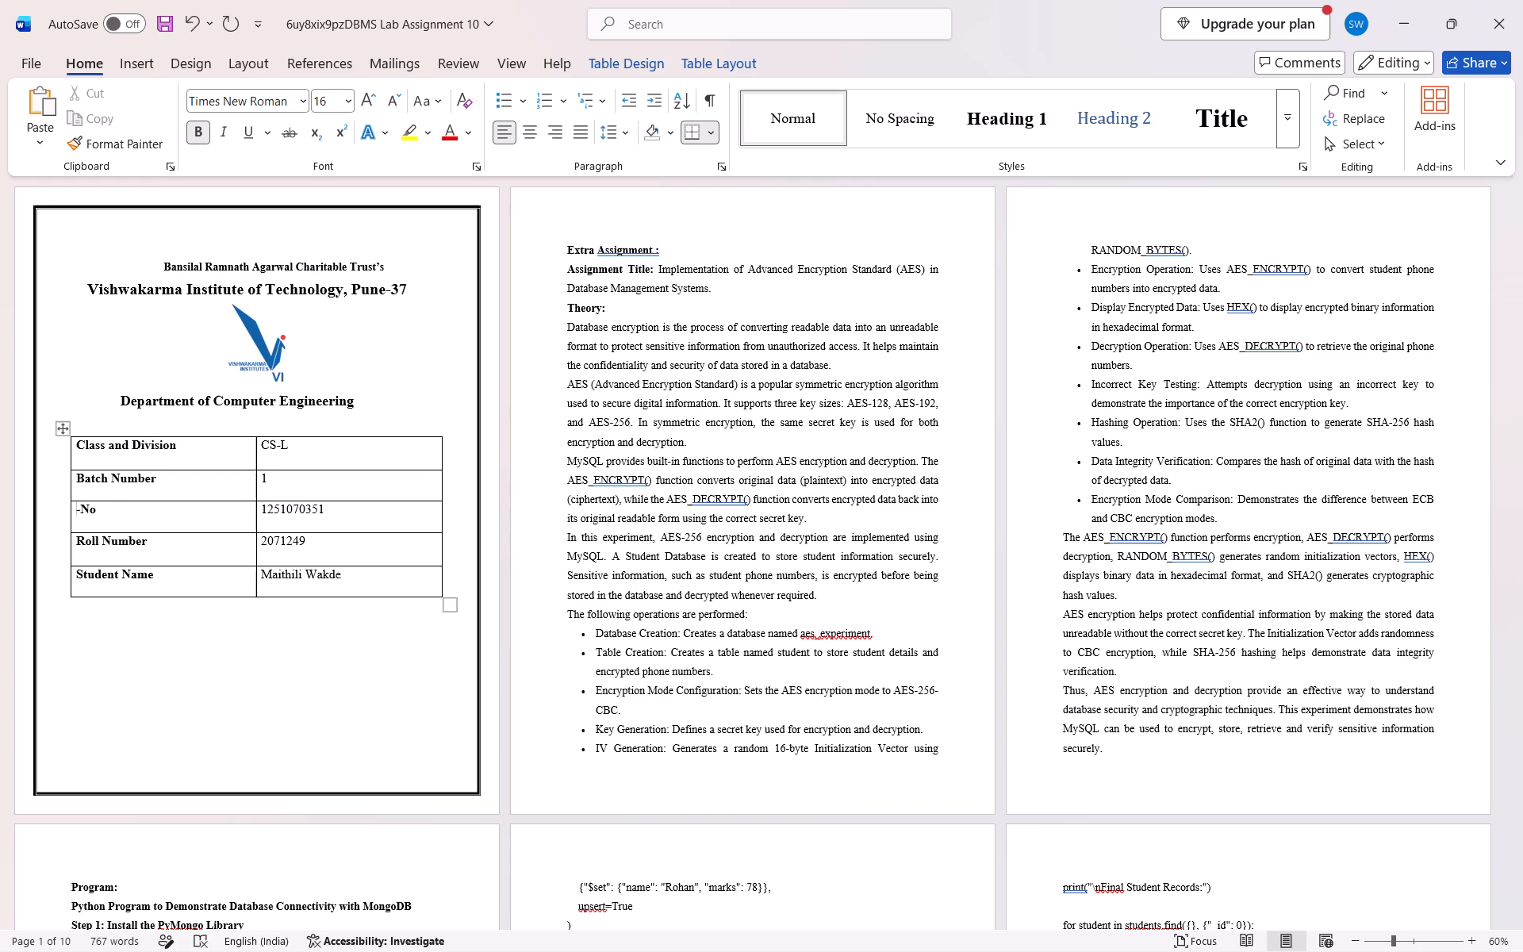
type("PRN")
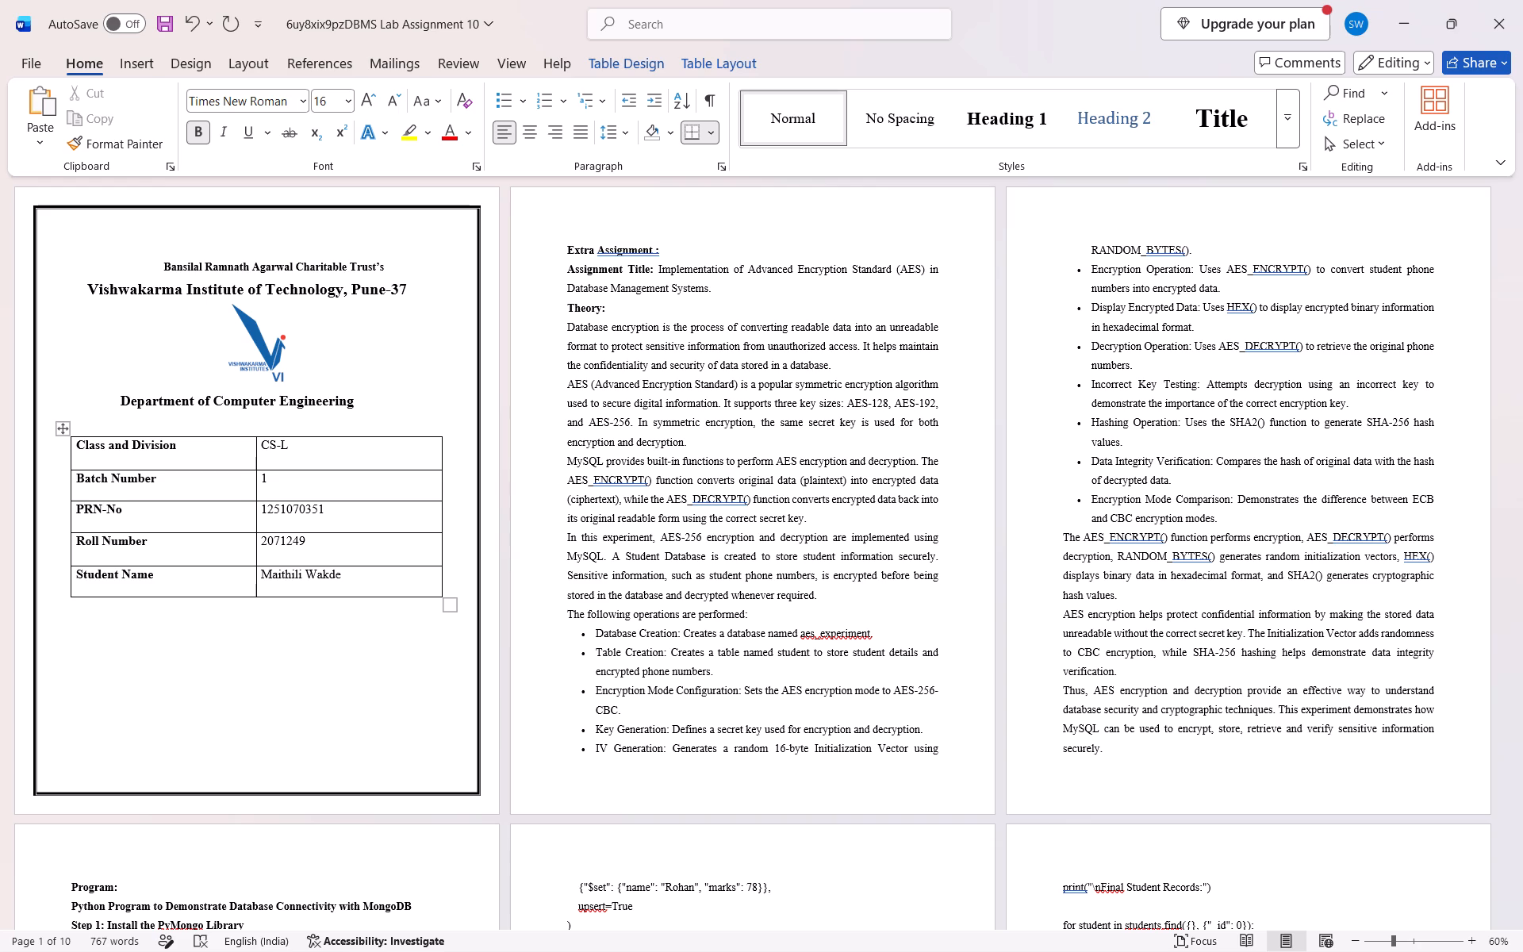
Replace the last two digits of the Roll Number in the cover table with the student's own.
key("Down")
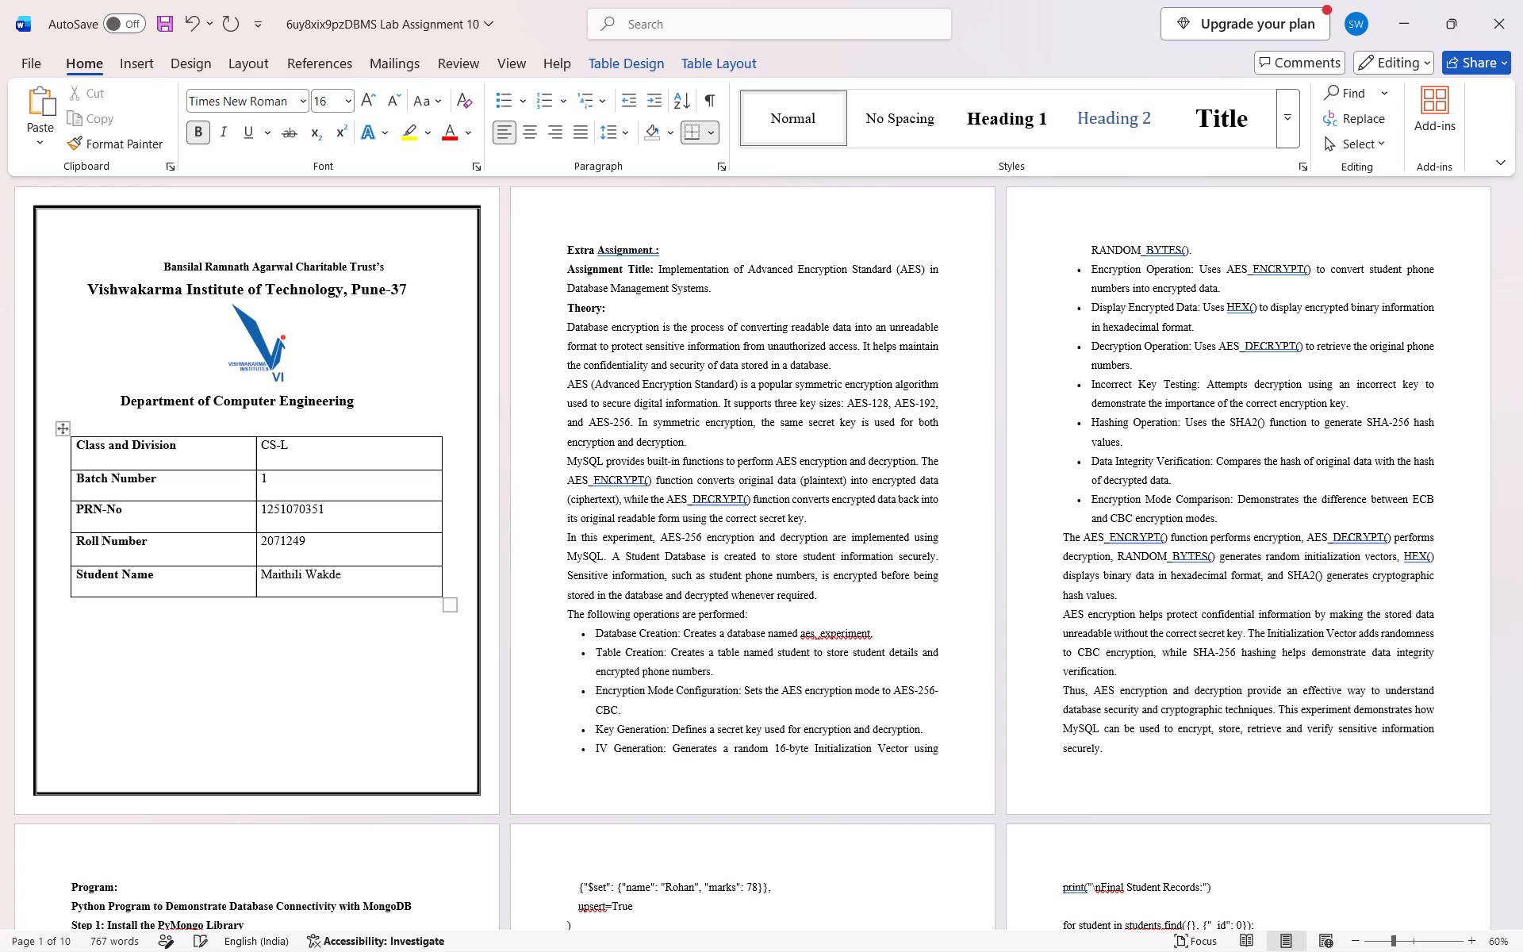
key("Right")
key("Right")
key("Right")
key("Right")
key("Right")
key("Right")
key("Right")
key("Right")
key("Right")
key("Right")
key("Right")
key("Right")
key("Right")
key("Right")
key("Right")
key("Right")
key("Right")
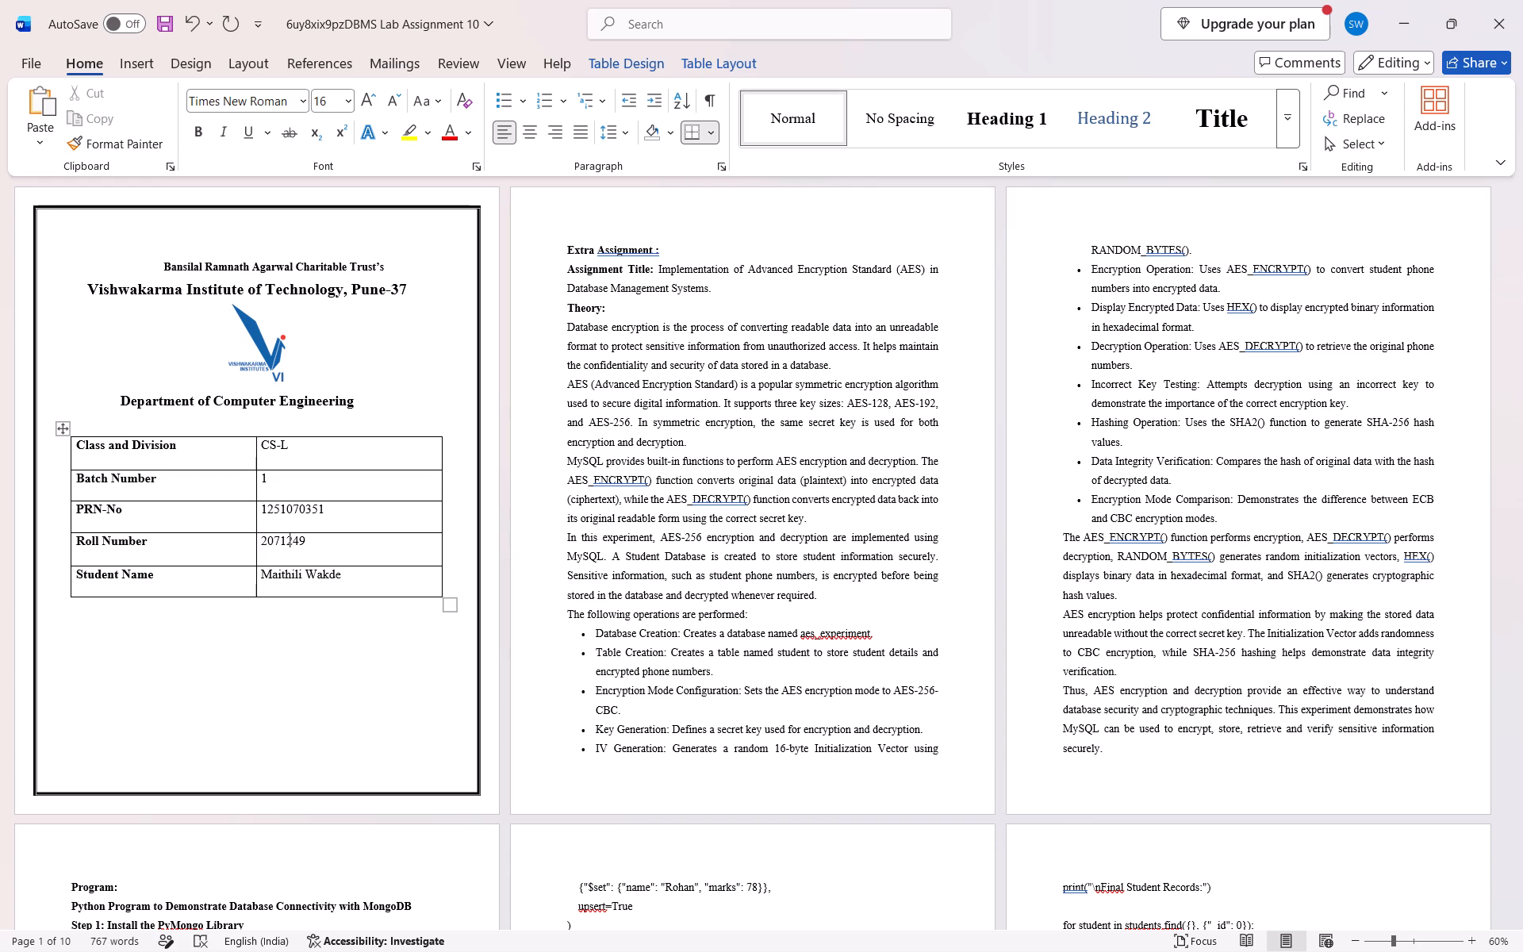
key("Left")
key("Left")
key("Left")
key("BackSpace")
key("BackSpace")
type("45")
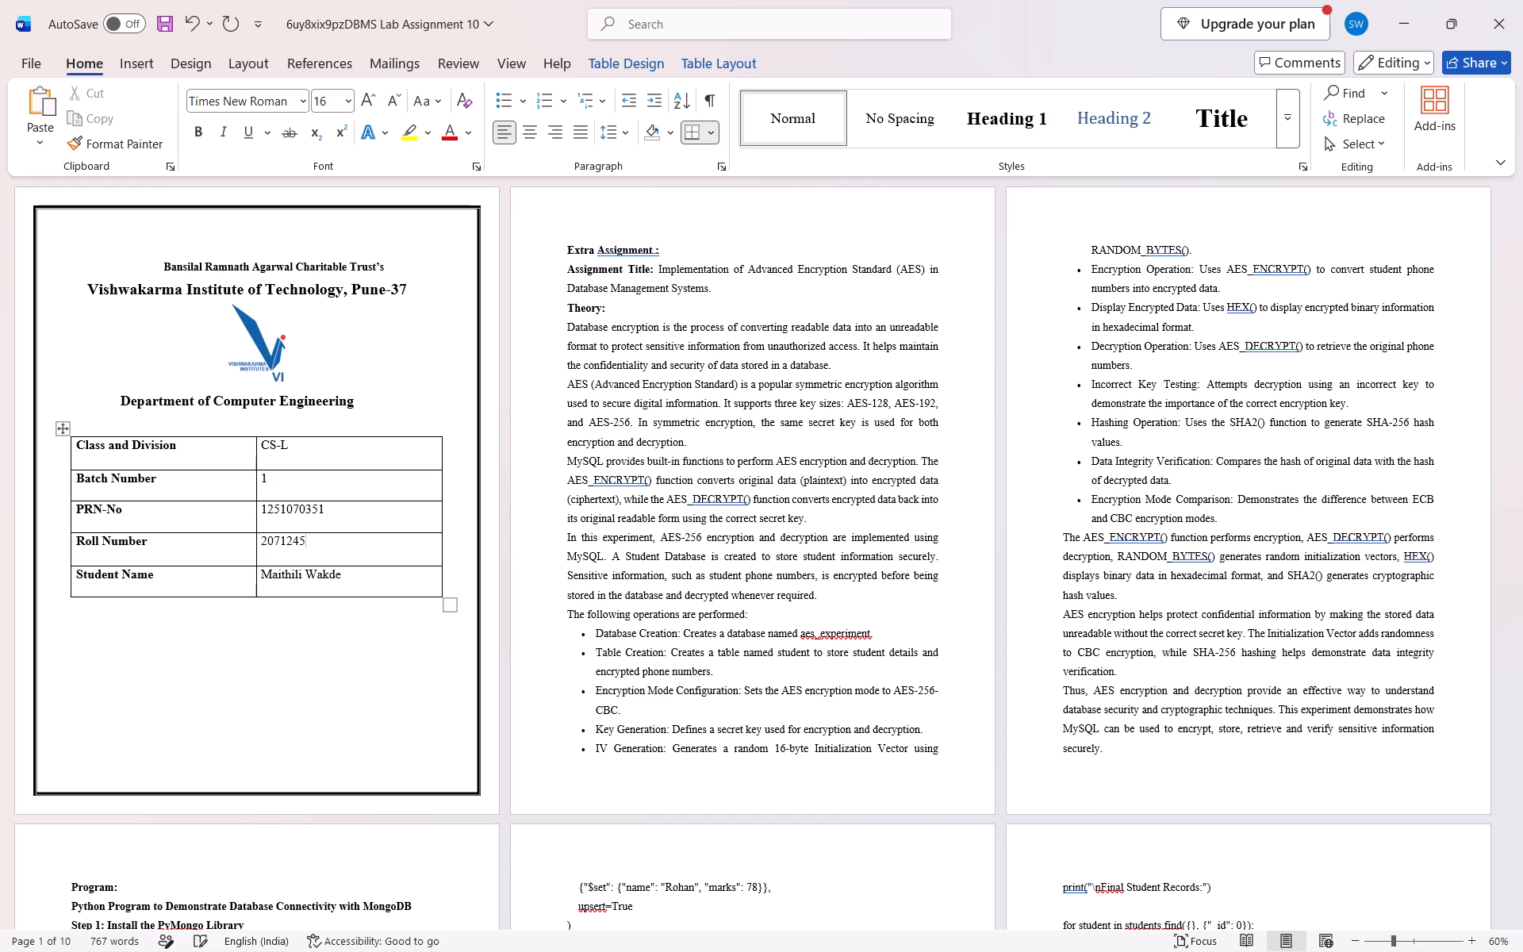
Replace the Student Name value in the cover table with the other student's full name.
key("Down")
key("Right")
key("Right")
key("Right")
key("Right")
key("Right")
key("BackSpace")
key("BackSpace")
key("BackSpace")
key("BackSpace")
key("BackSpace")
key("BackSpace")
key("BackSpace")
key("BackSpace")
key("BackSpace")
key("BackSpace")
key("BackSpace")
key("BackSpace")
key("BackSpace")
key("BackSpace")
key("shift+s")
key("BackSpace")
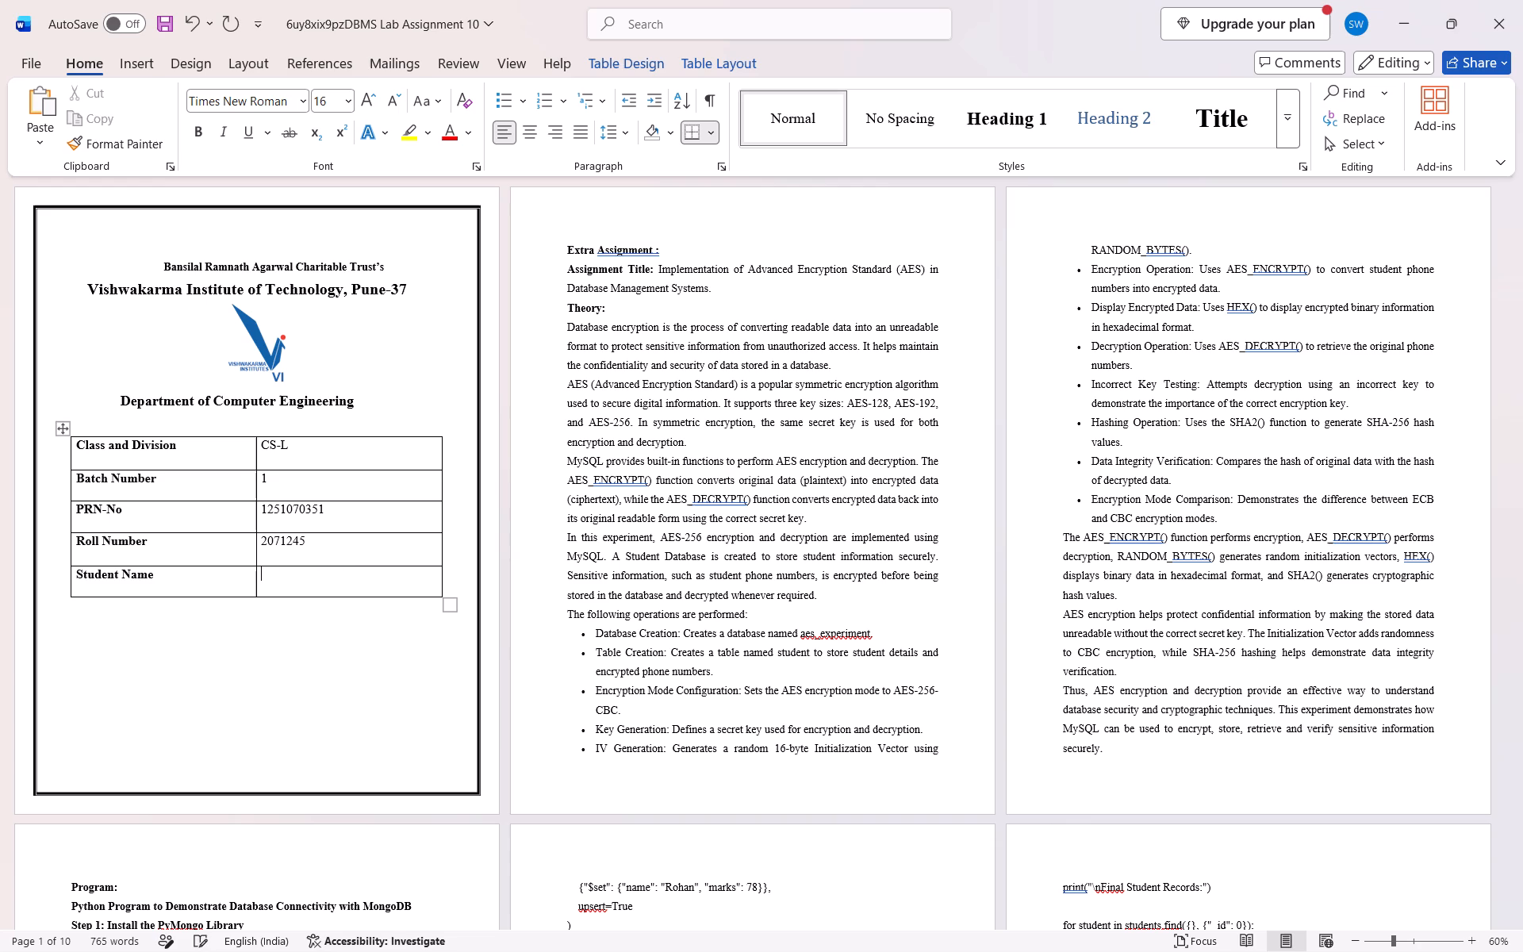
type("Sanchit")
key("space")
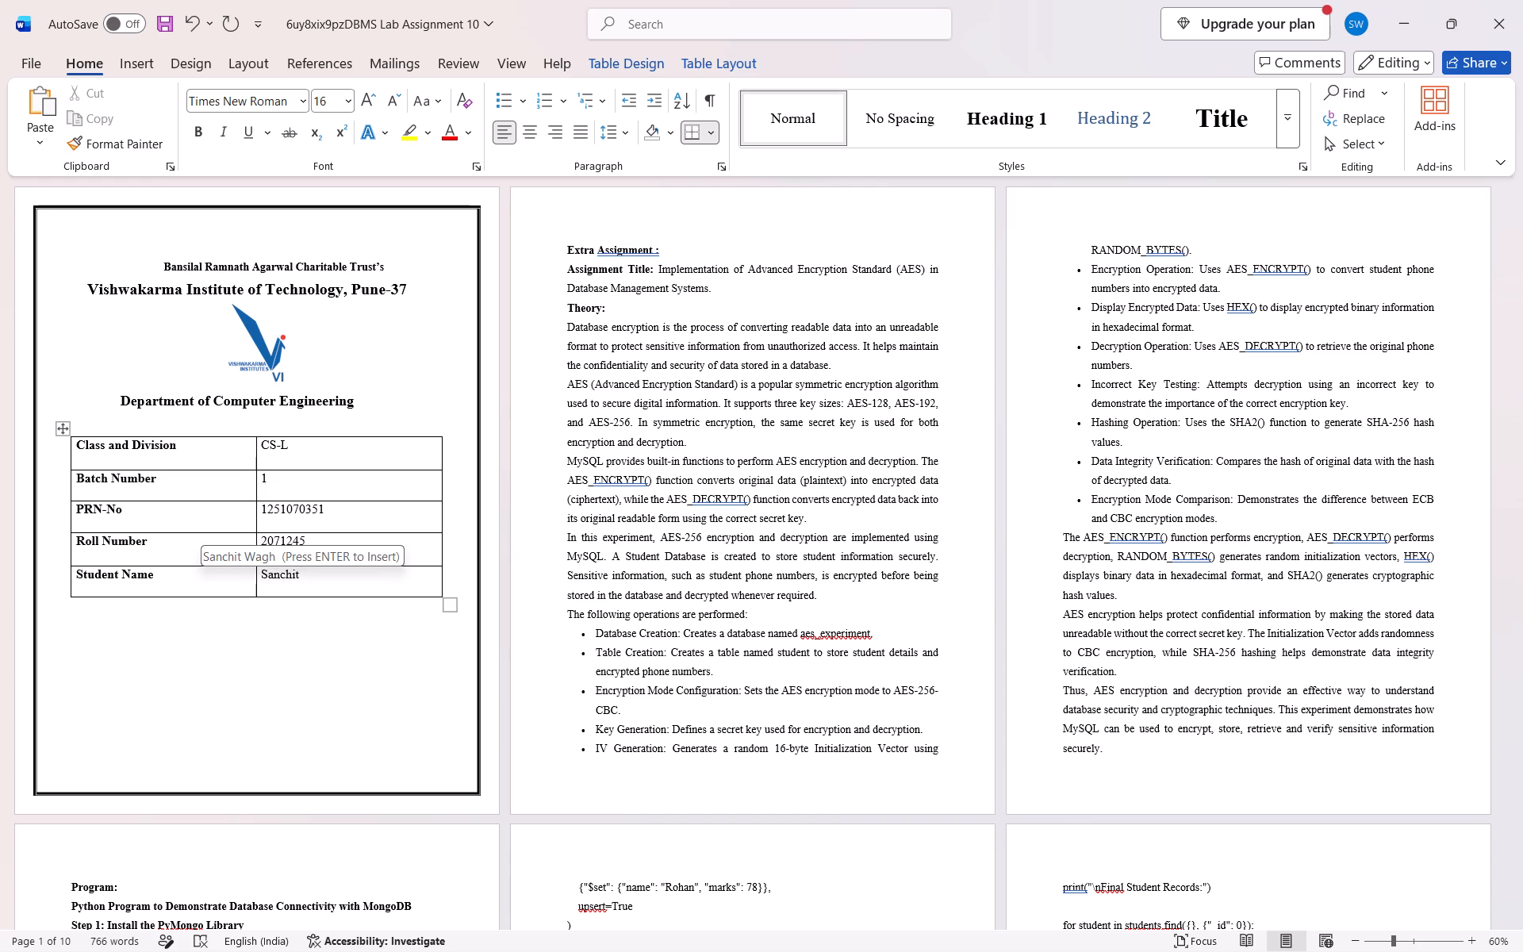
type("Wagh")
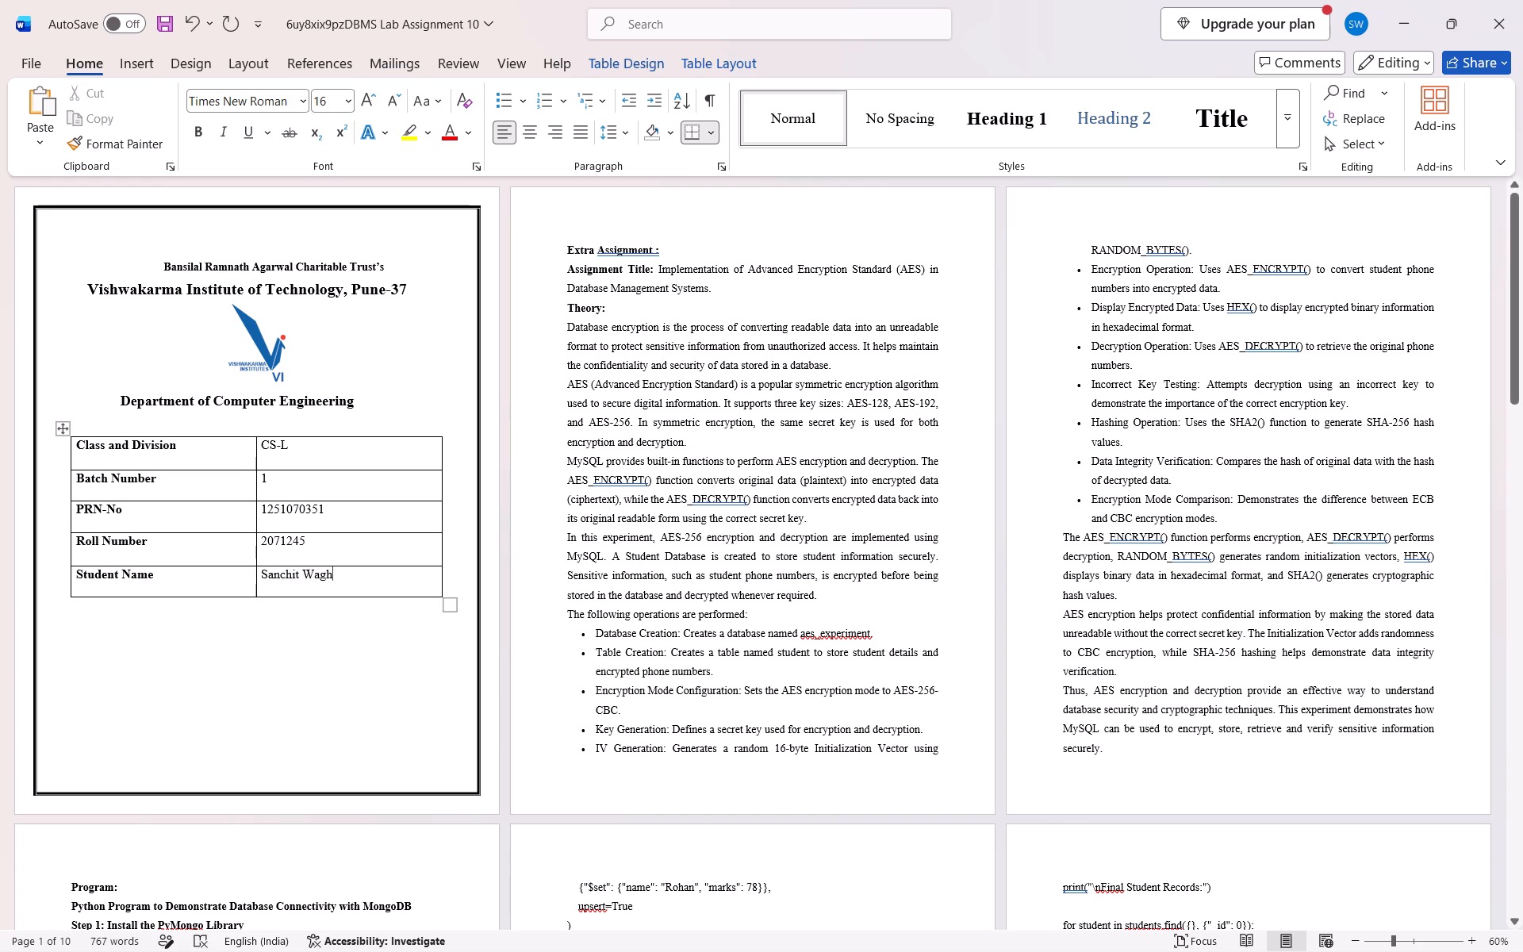
left_click(562, 766)
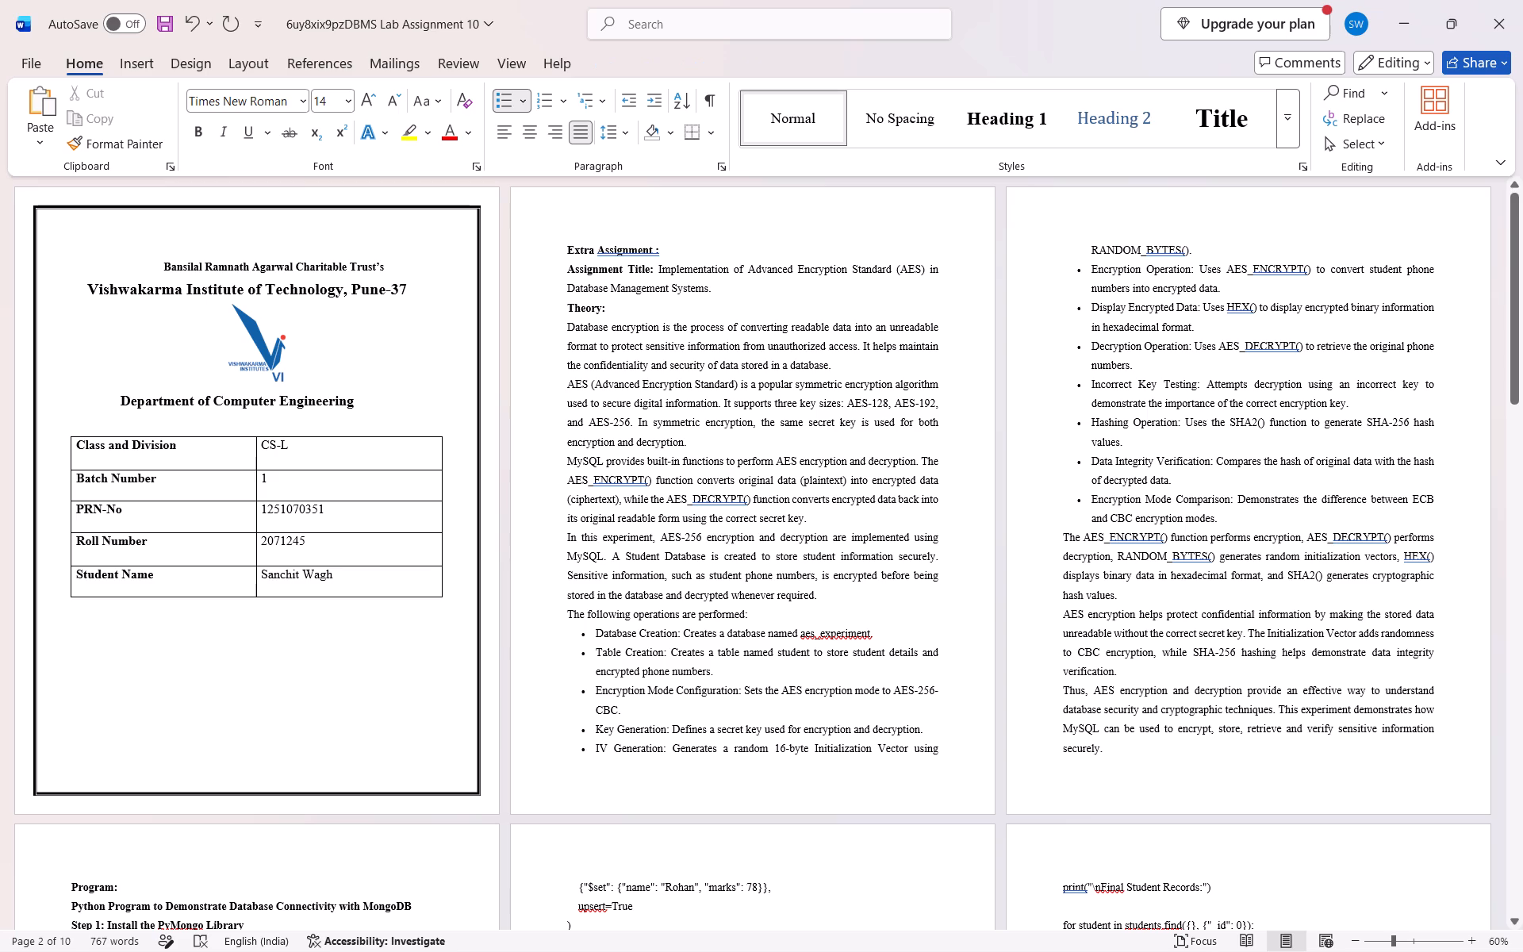
Capture a snip of the whole updated cover page, including its border.
key("Print")
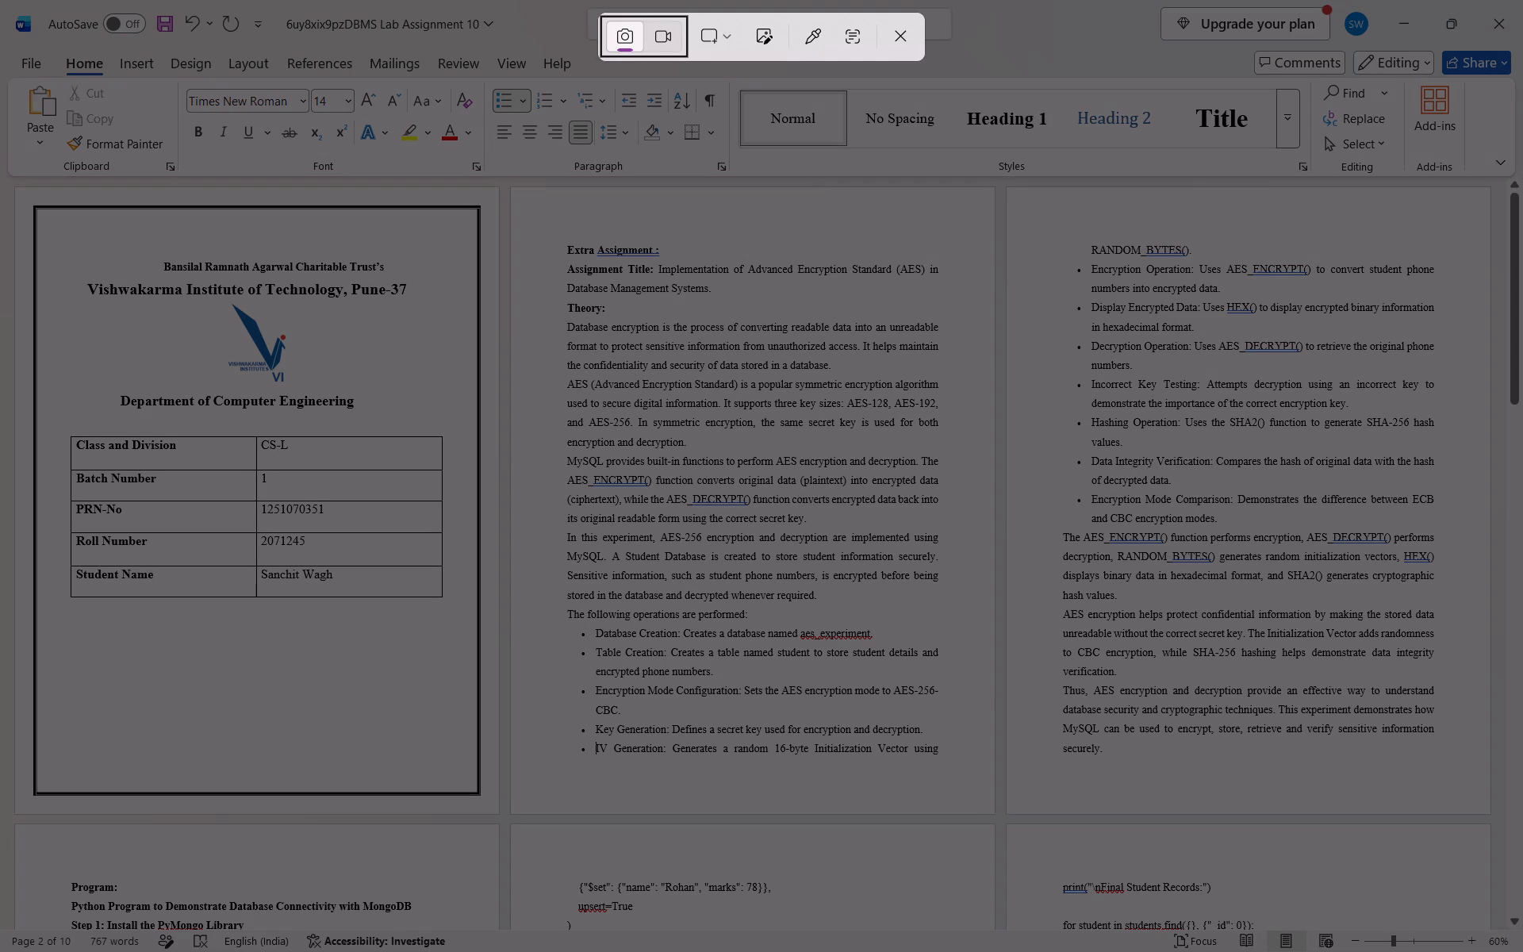
left_click_drag(14, 186, 501, 727)
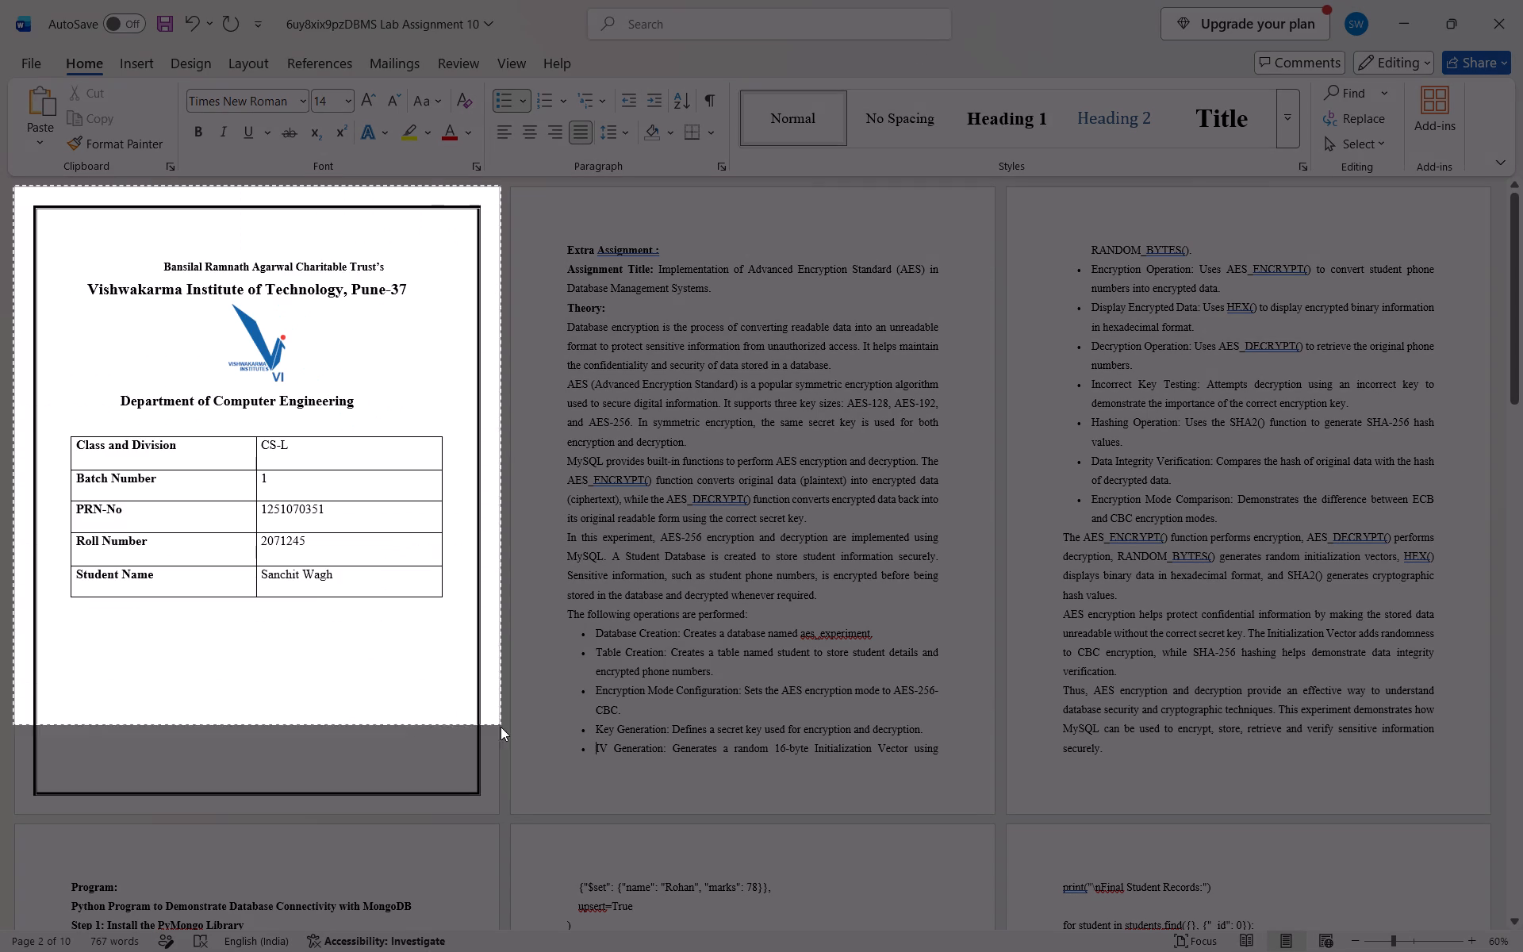
left_click_drag(501, 727, 504, 815)
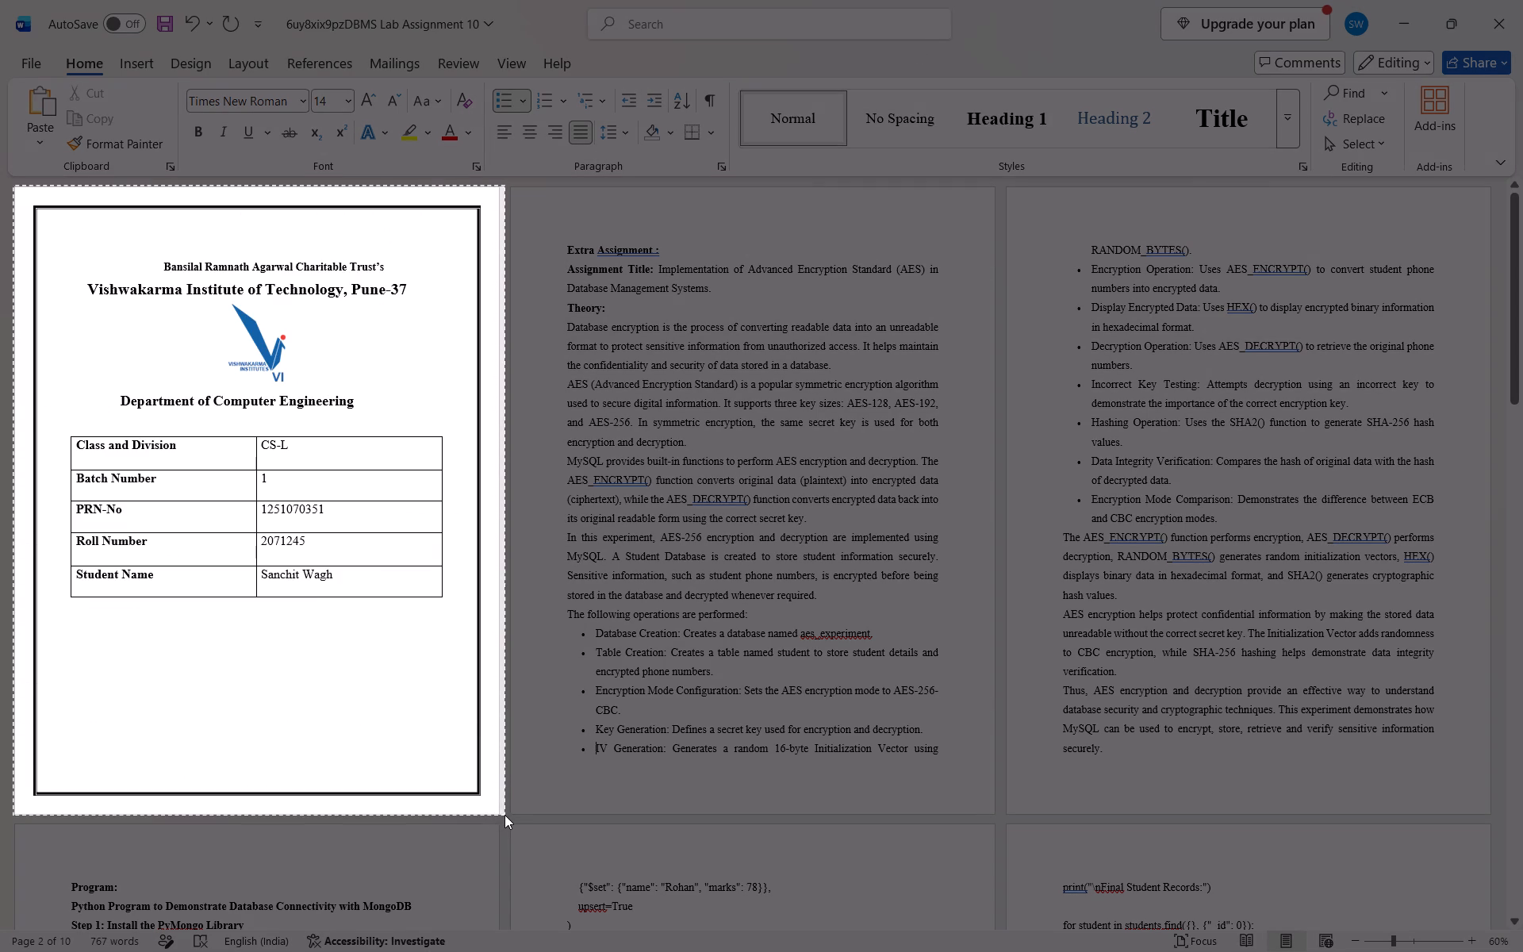
left_click_drag(504, 815, 499, 812)
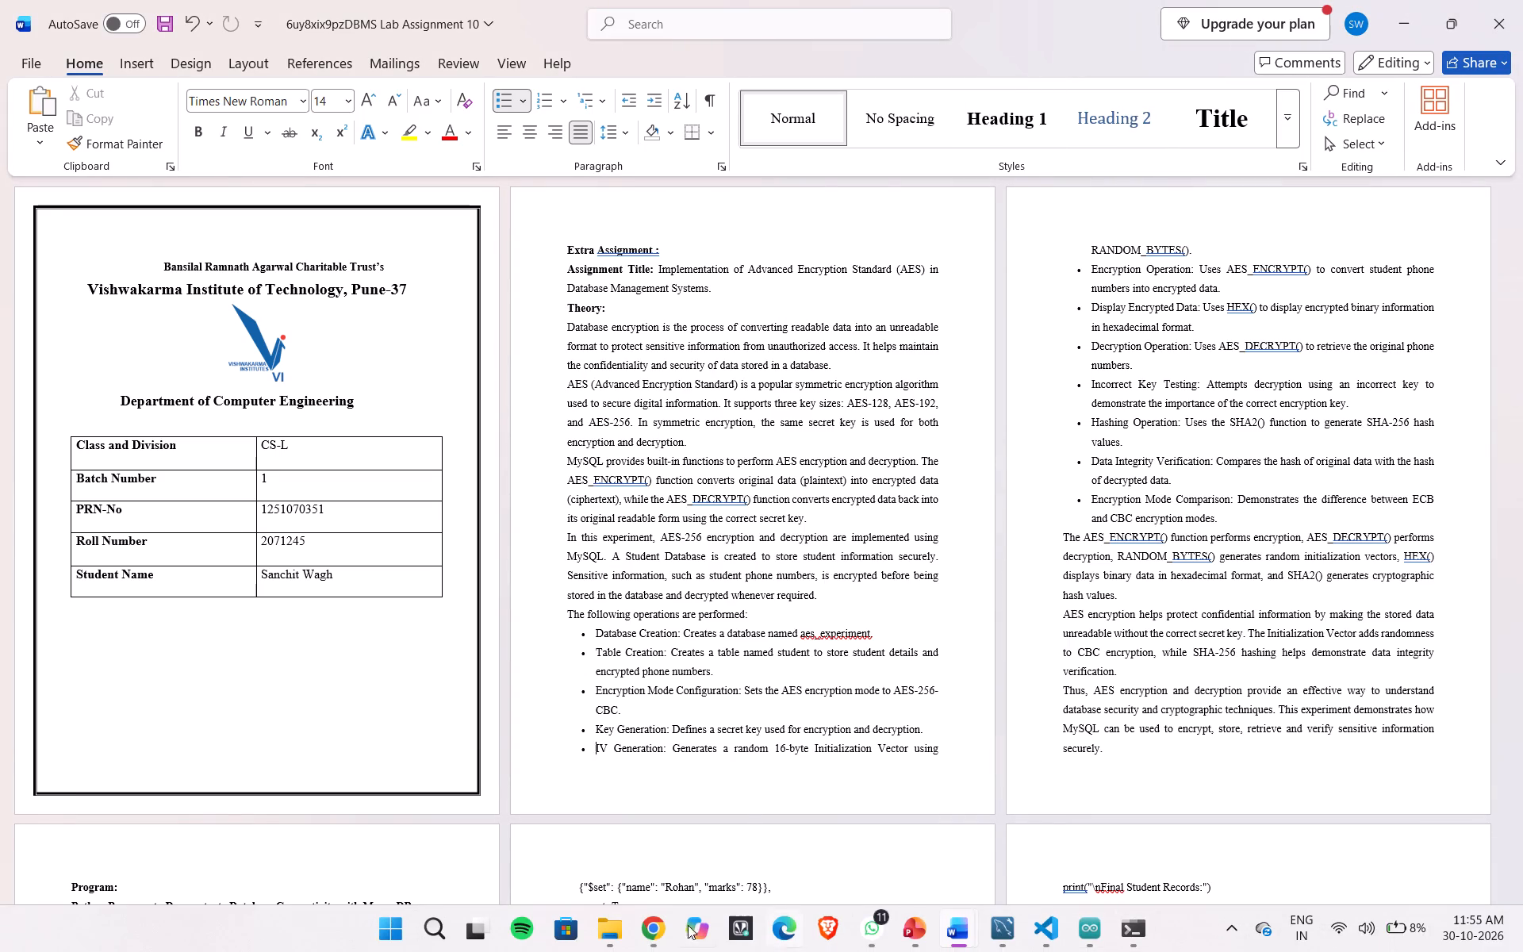
left_click(679, 799)
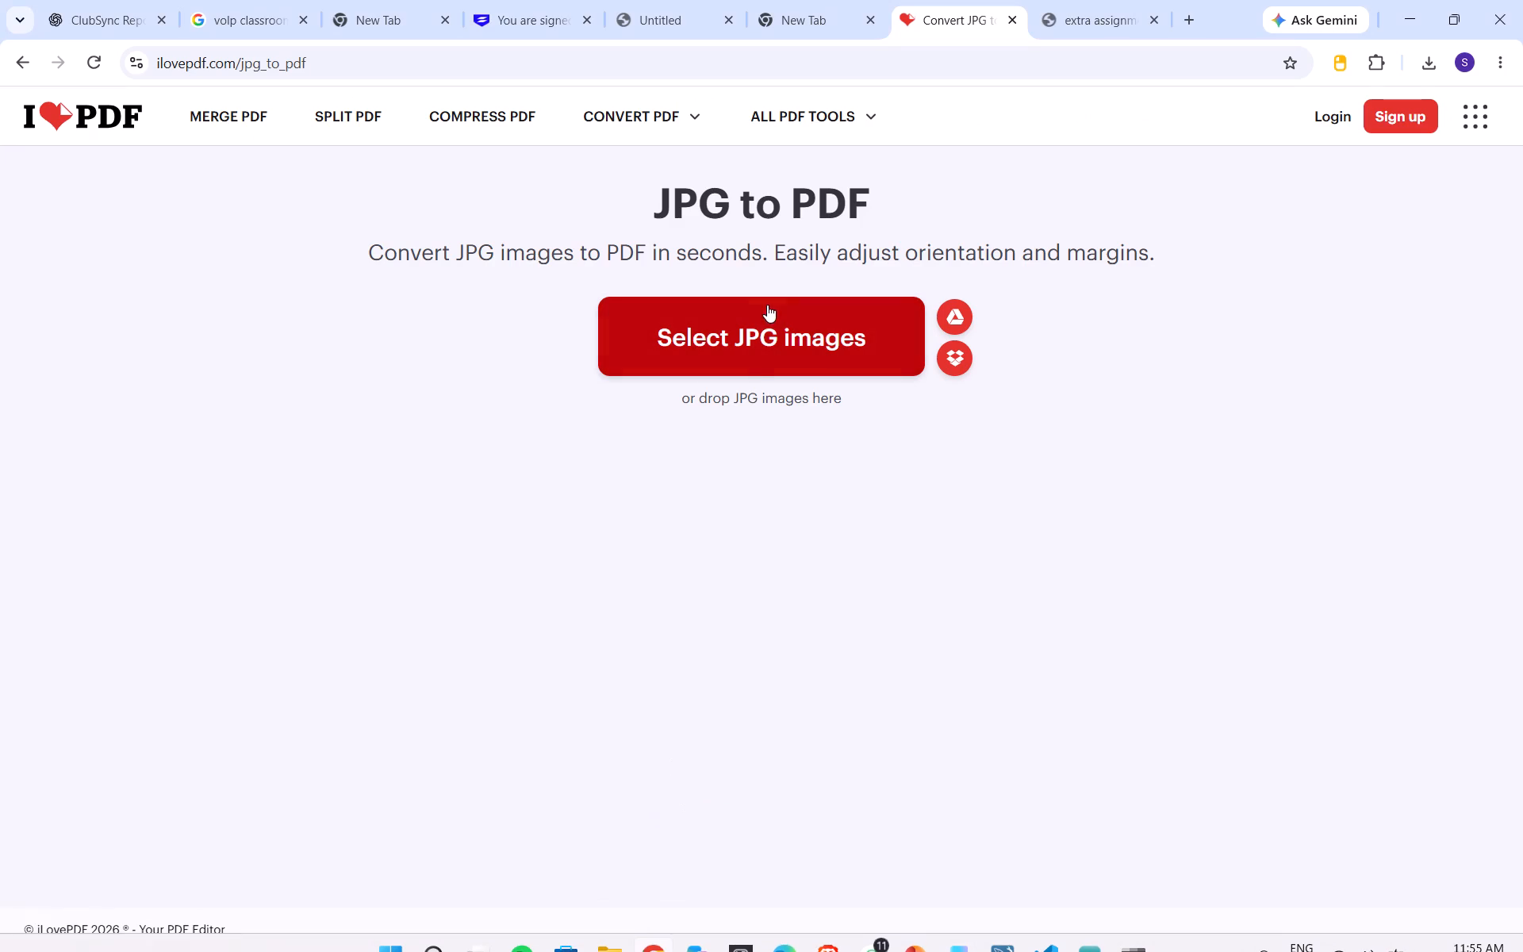
left_click(757, 351)
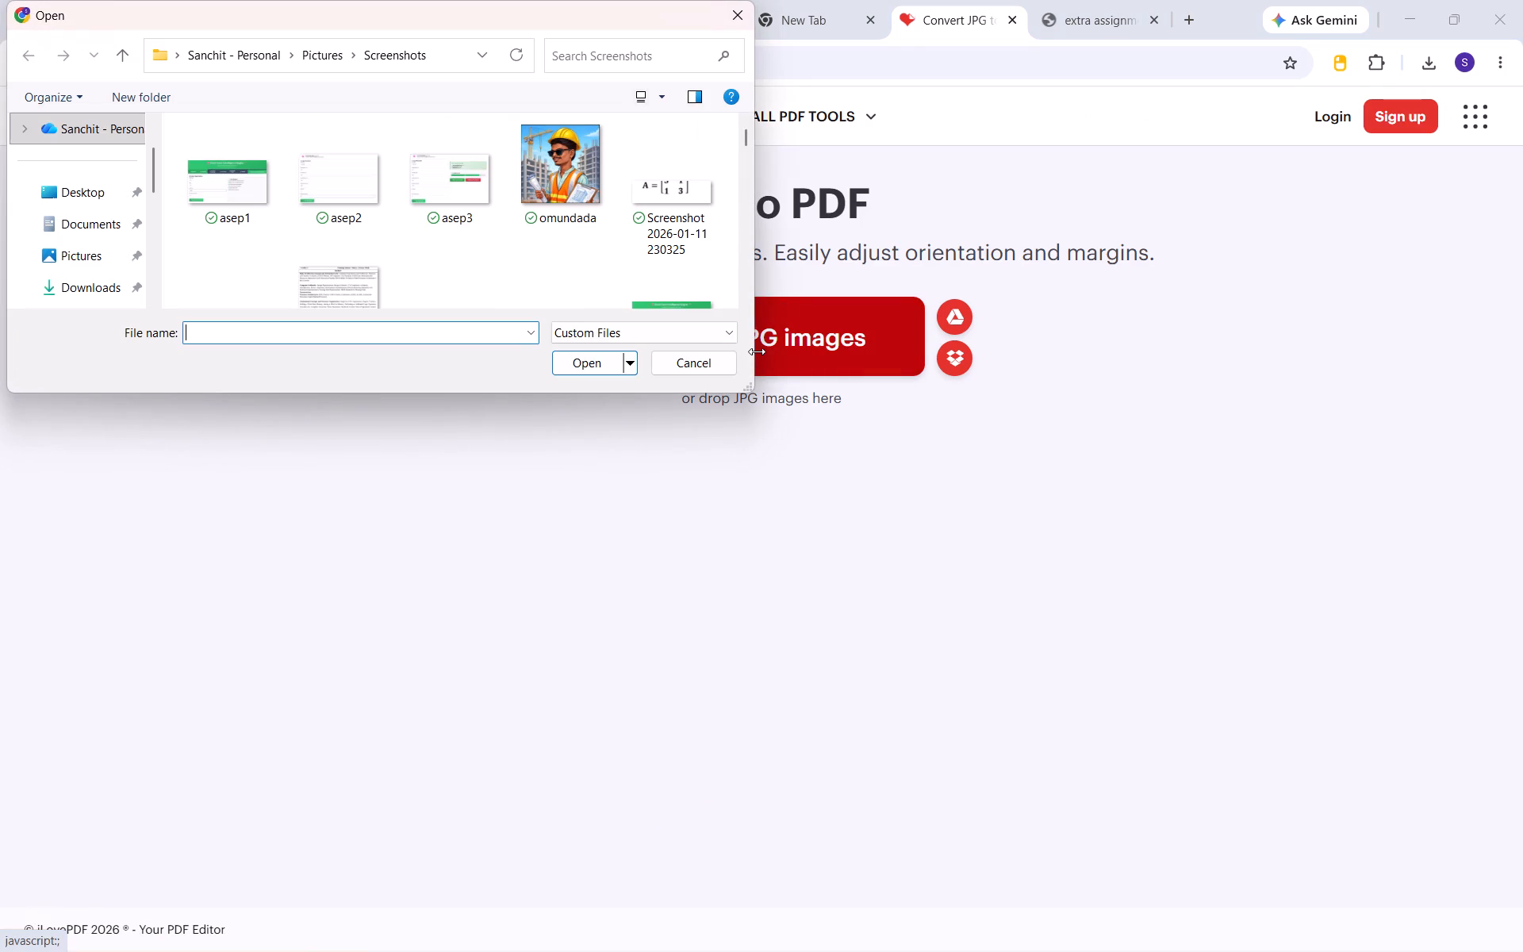
scroll(500, 253, "down", 20)
scroll(500, 253, "down", 3)
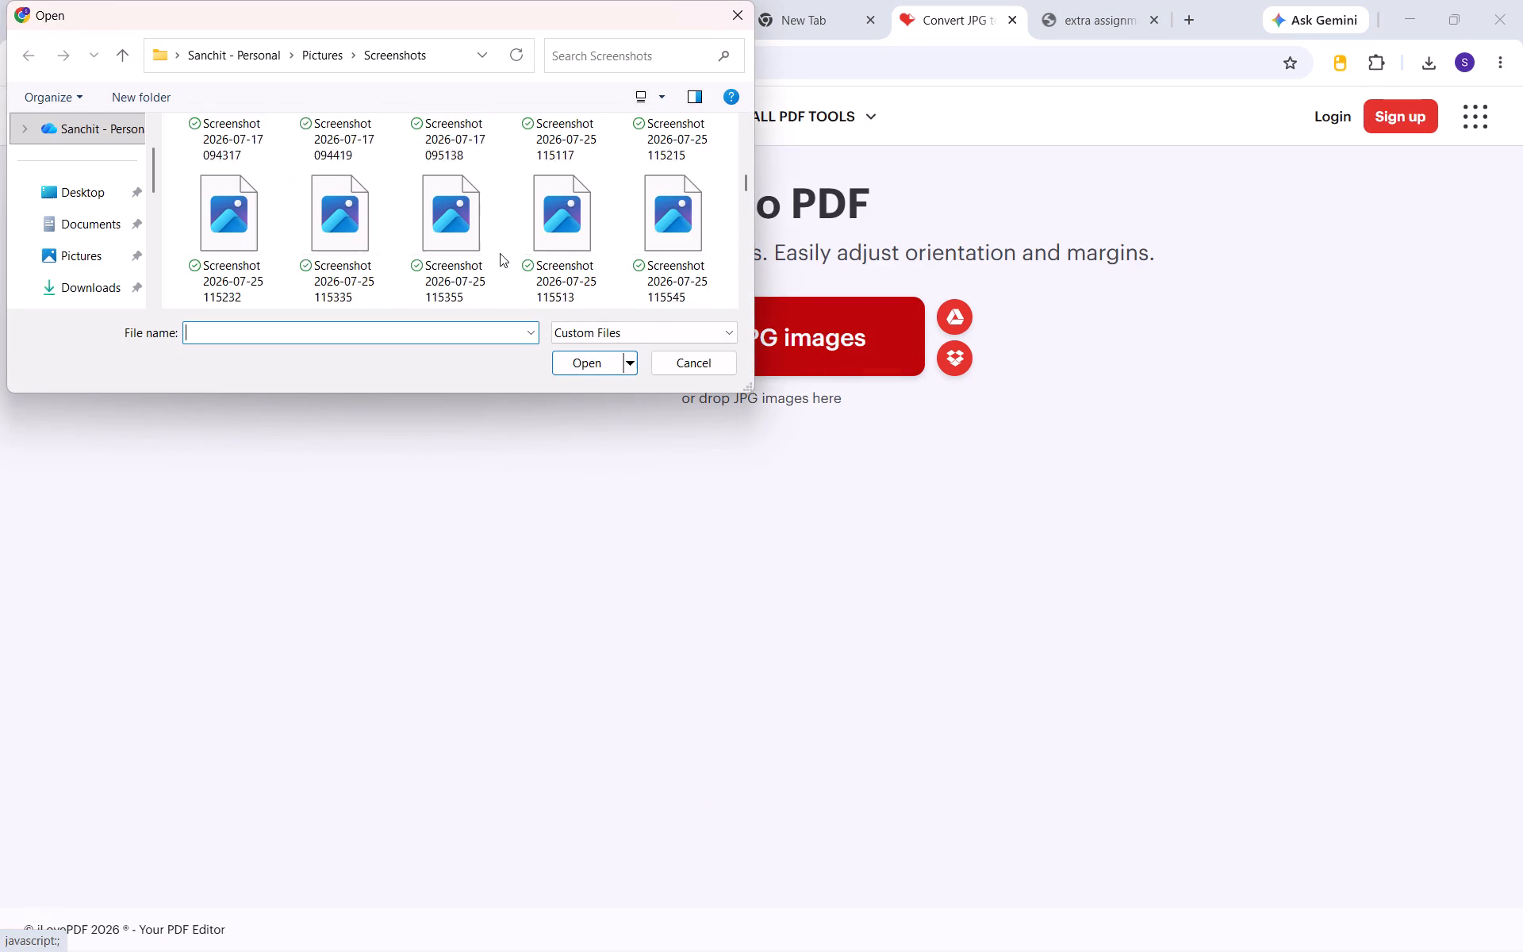
scroll(500, 253, "down", 20)
scroll(500, 253, "down", 20)
scroll(500, 253, "down", 8)
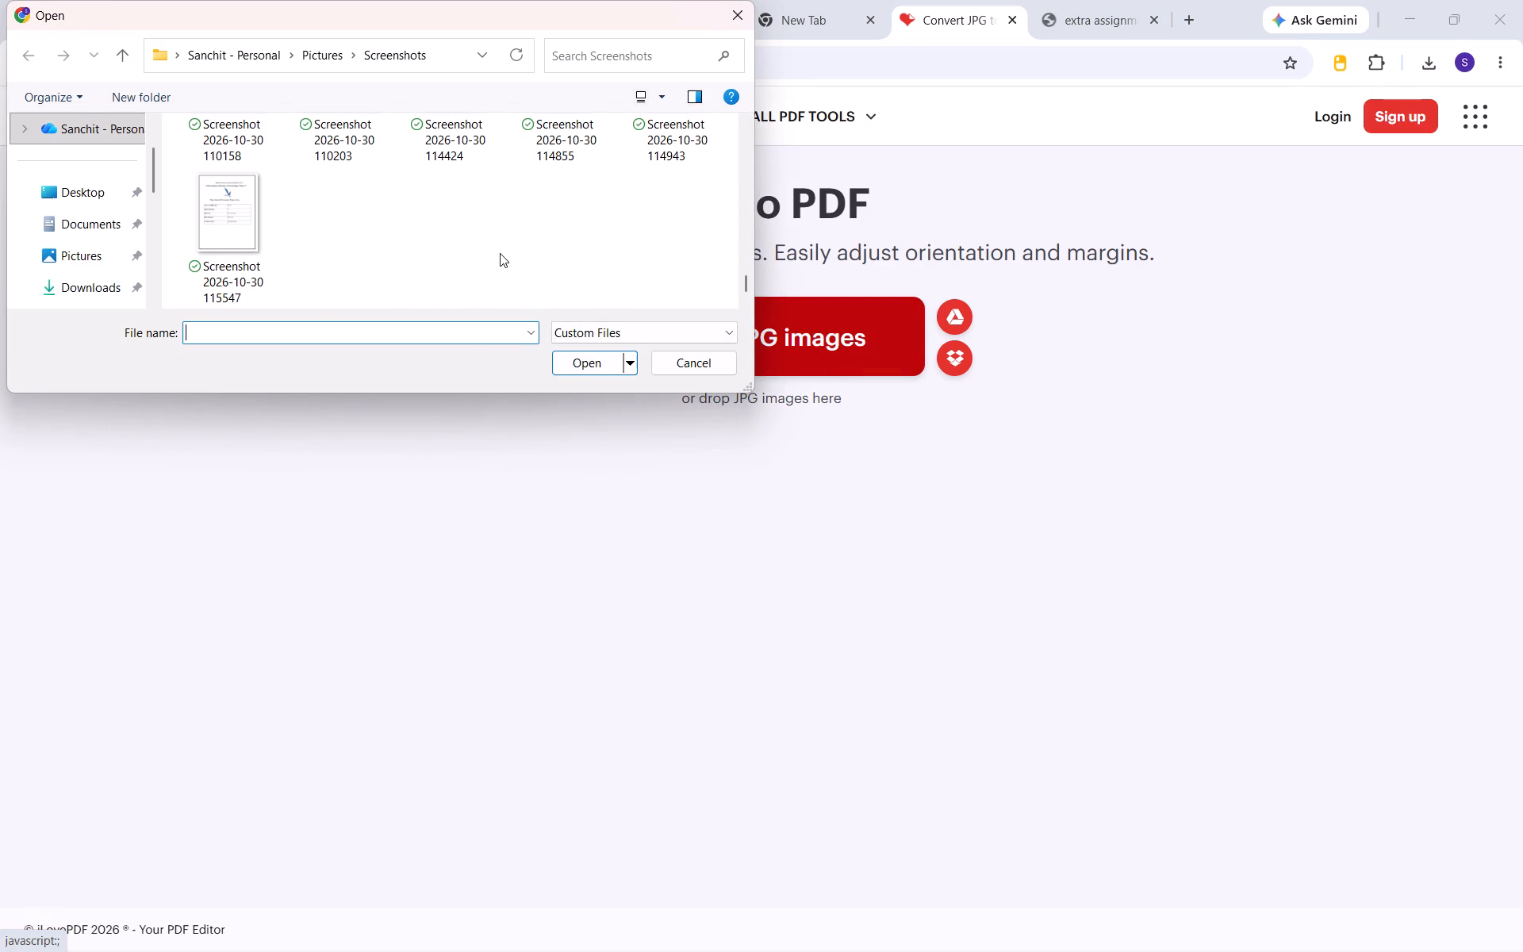
left_click(219, 205)
scroll(478, 200, "up", 1)
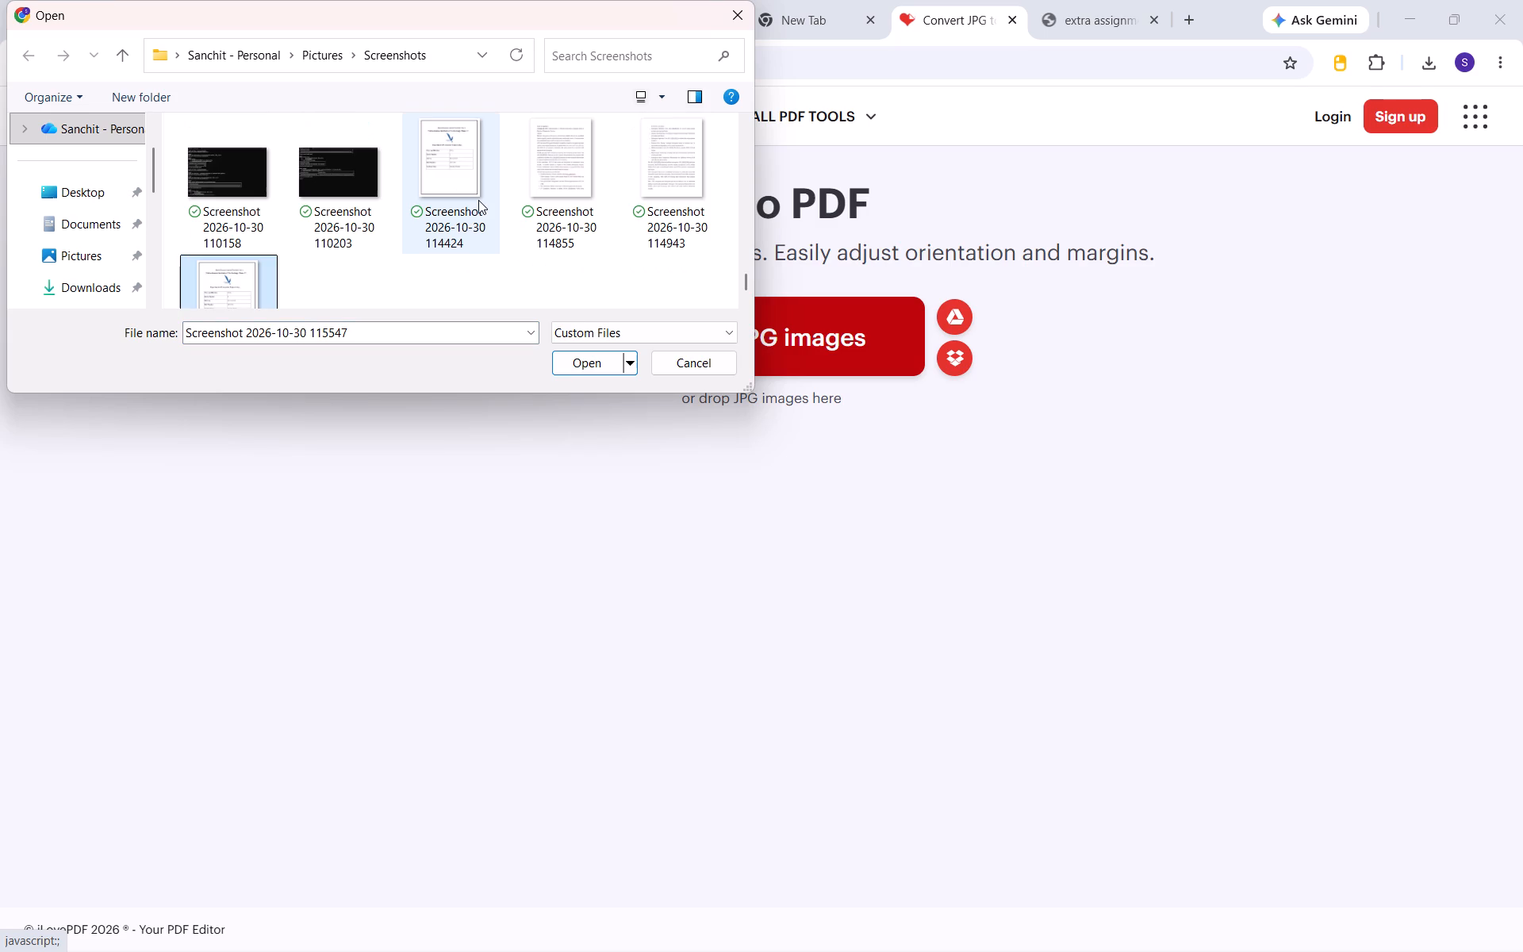
left_click(589, 186, "ctrl")
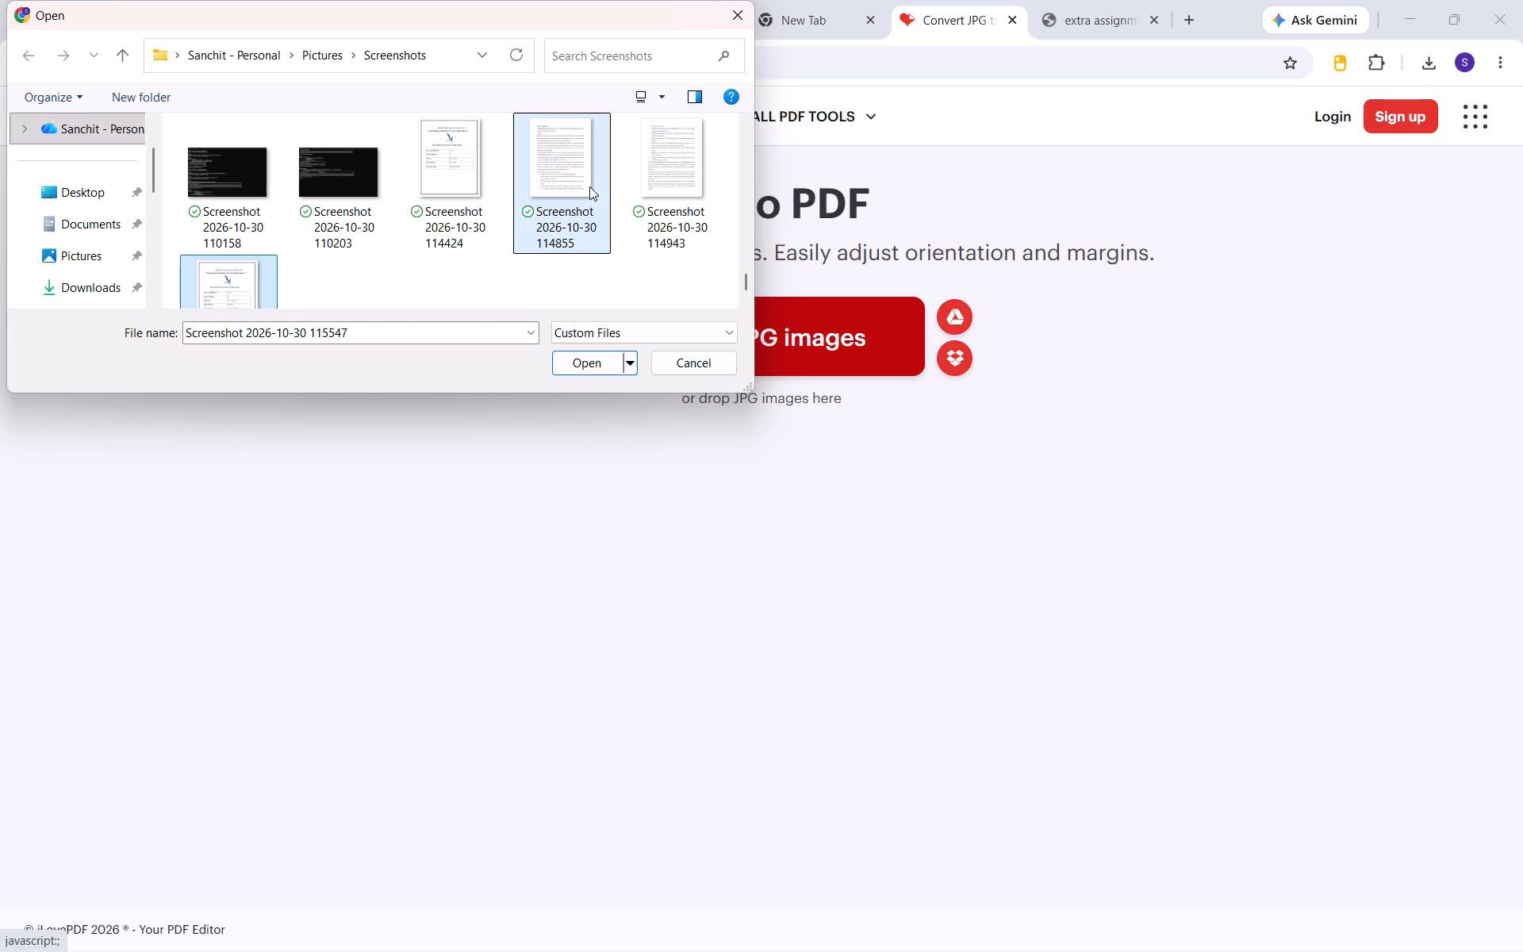
left_click(690, 180, "ctrl")
Add the nine 2026-10-30 terminal screenshots from 110037 through 110203 to the selection and upload all chosen images.
scroll(690, 180, "up", 1)
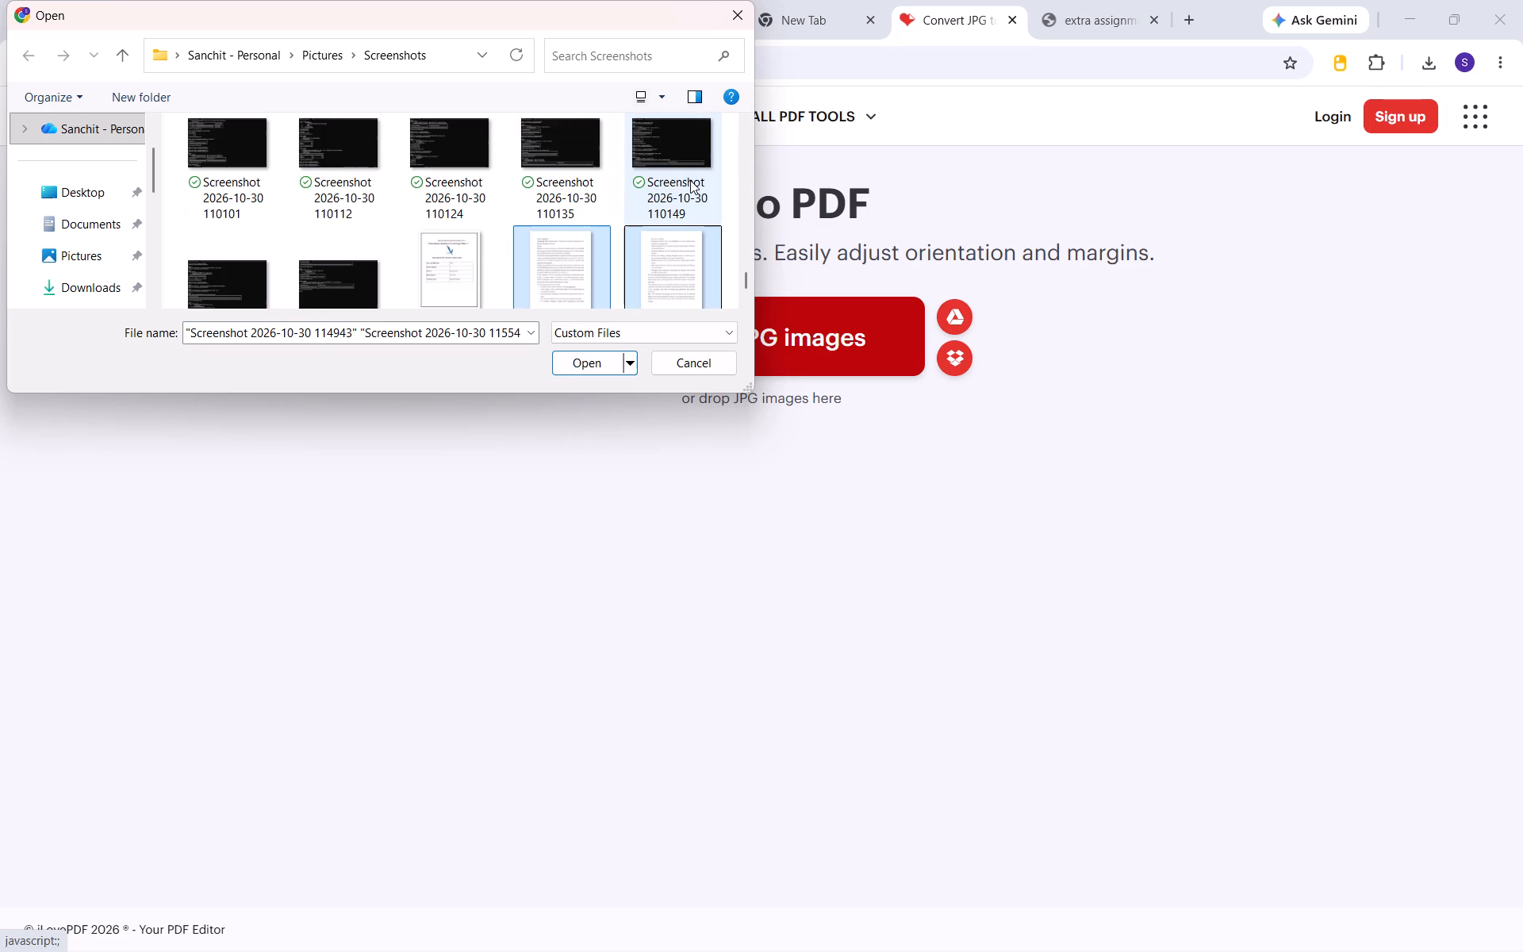
scroll(690, 180, "up", 1)
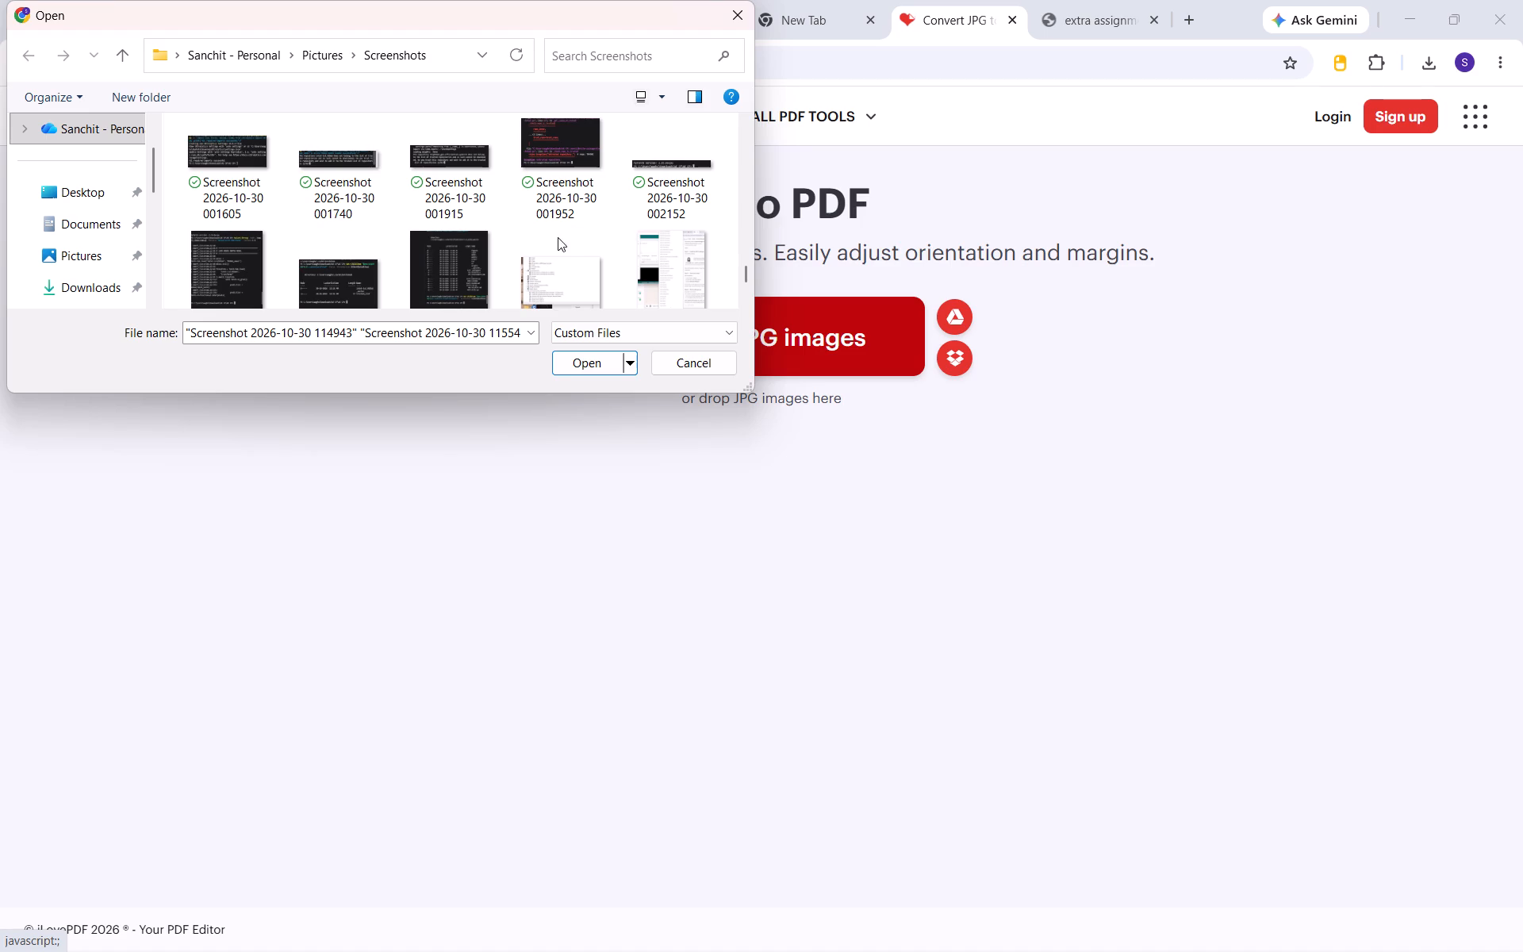
scroll(600, 225, "down", 1)
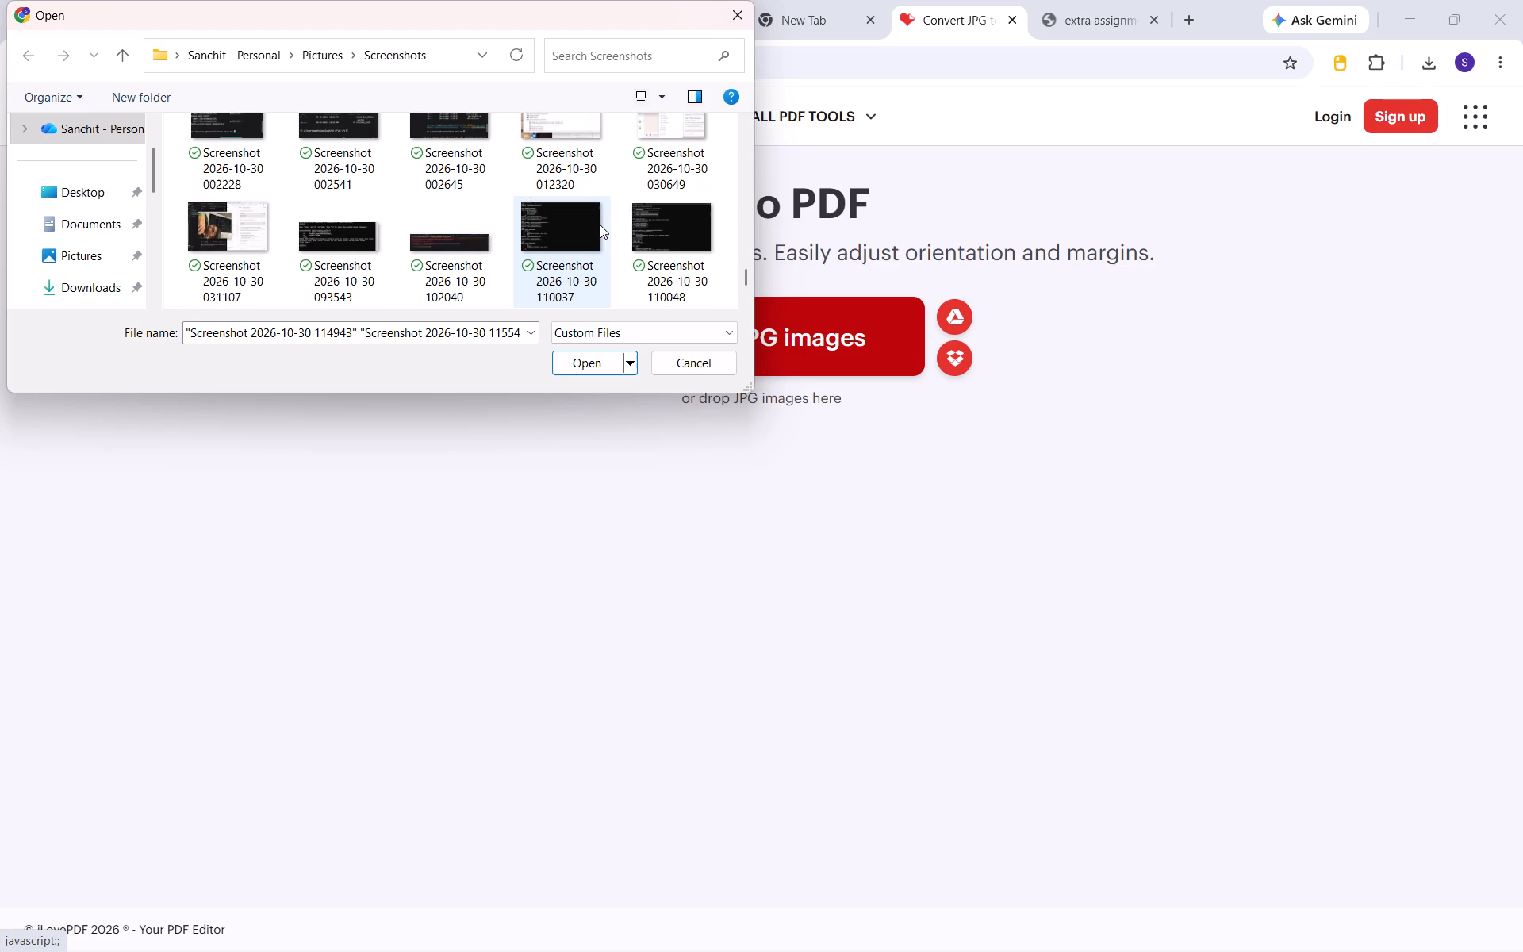
scroll(600, 225, "down", 1)
left_click(600, 225, "ctrl")
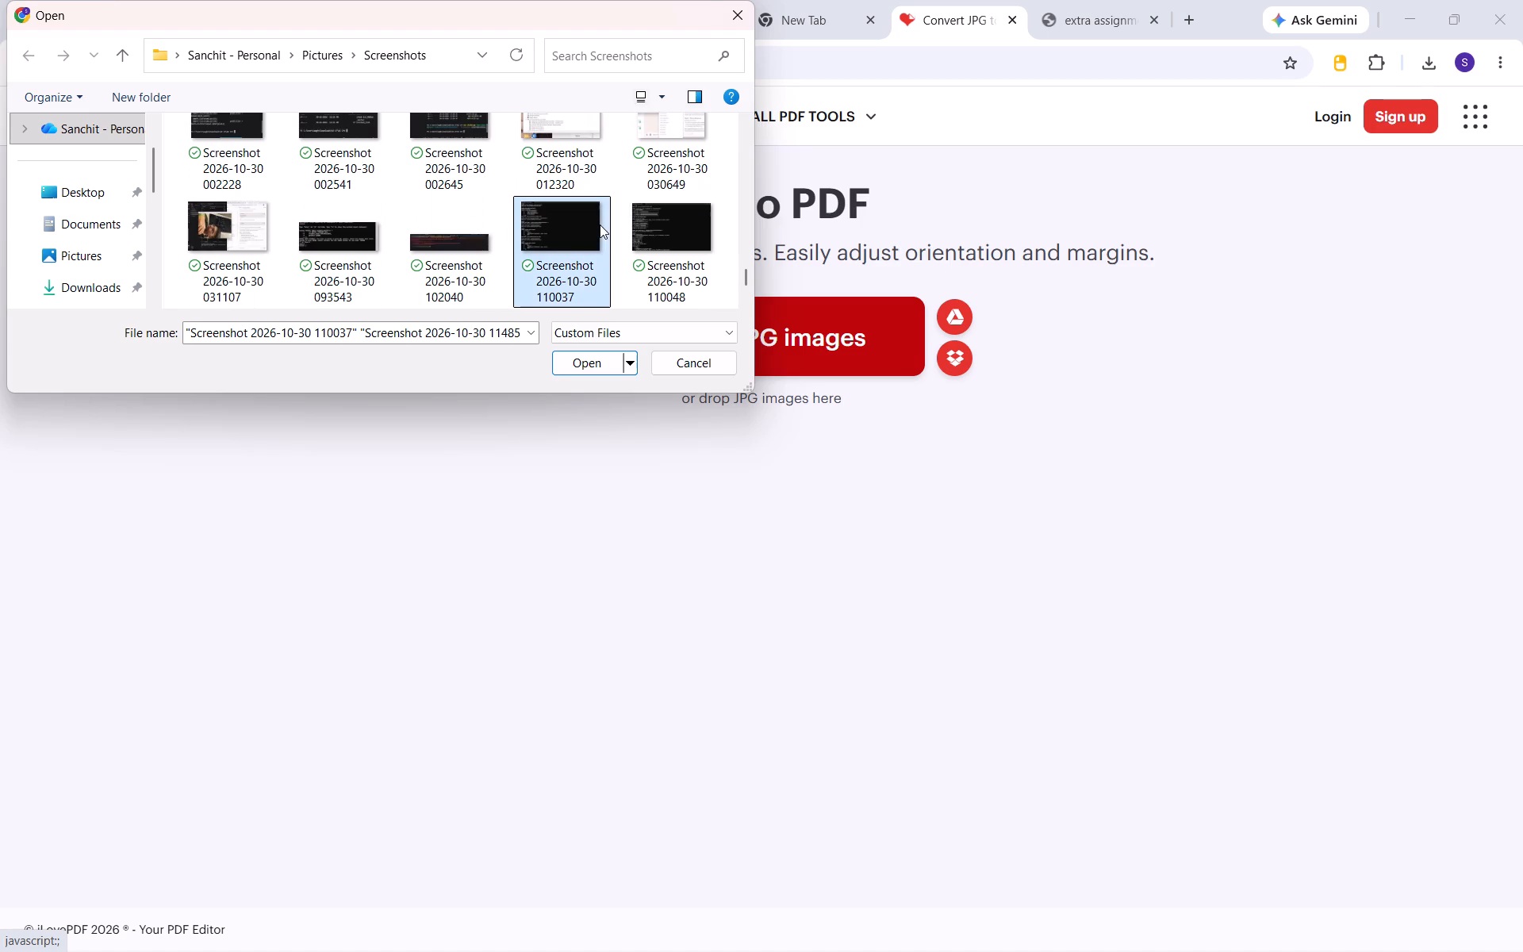
left_click(653, 226, "ctrl")
scroll(653, 226, "down", 1)
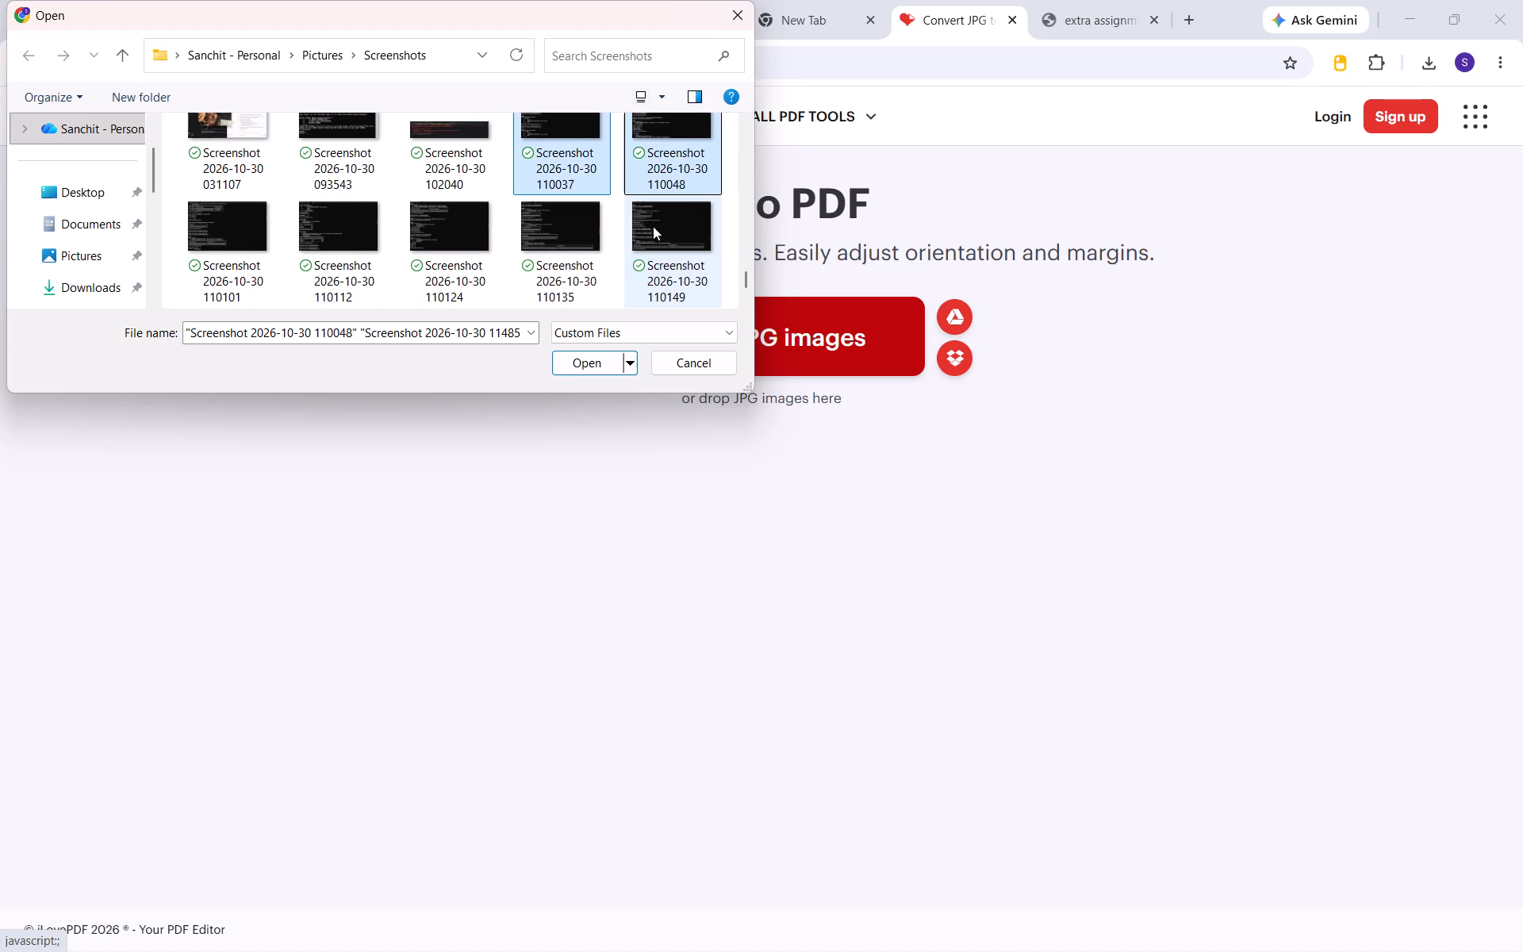
left_click(244, 267, "ctrl")
left_click(300, 251, "ctrl")
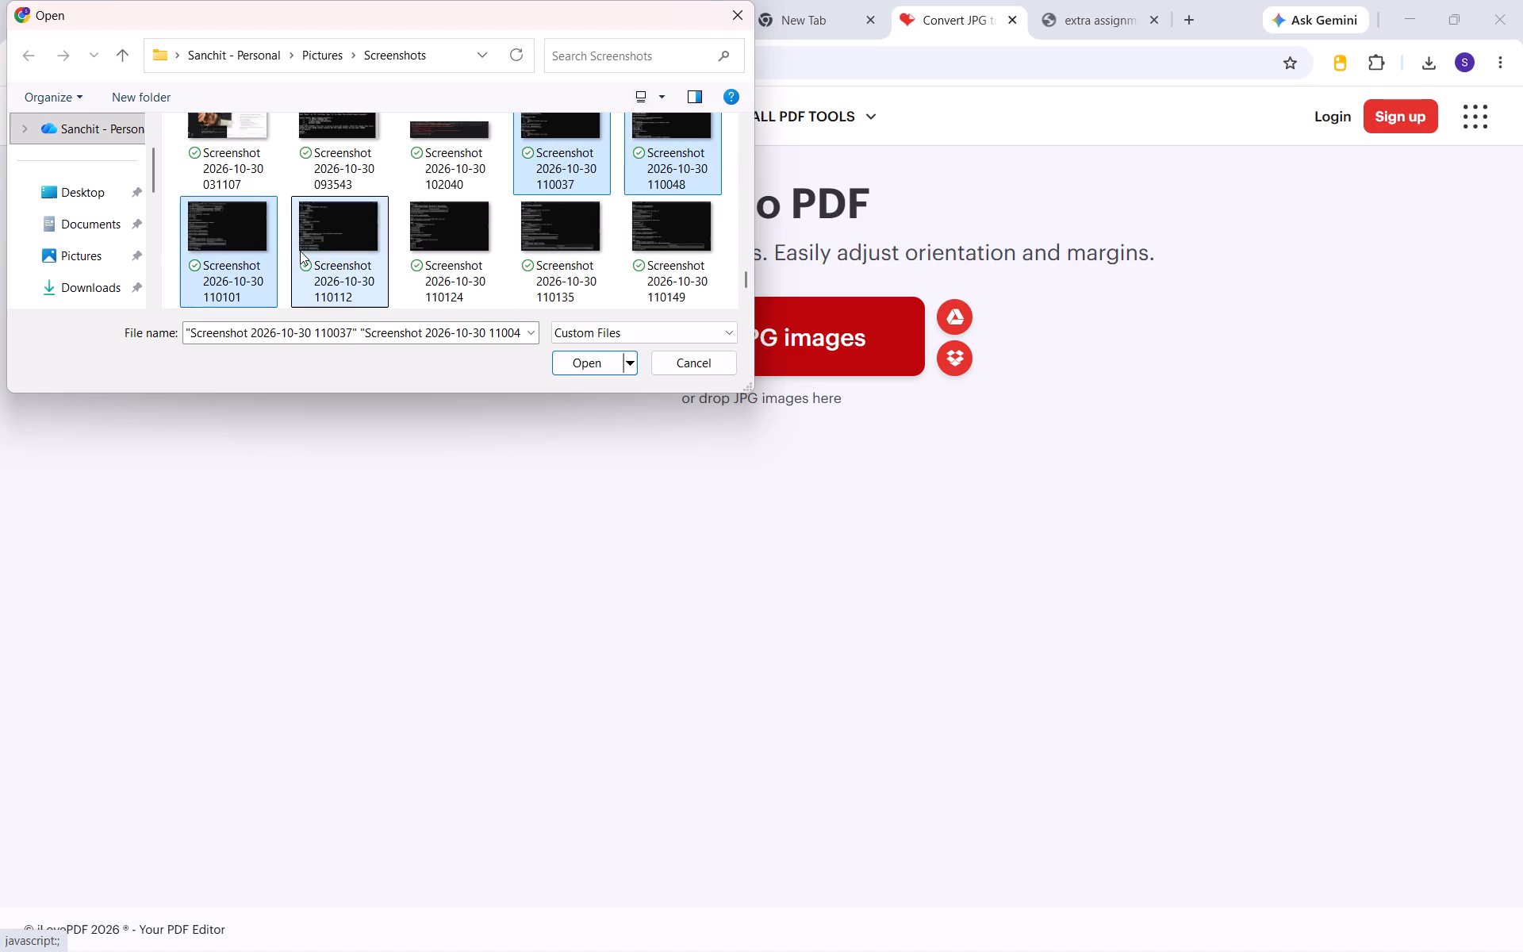
left_click(458, 240, "ctrl")
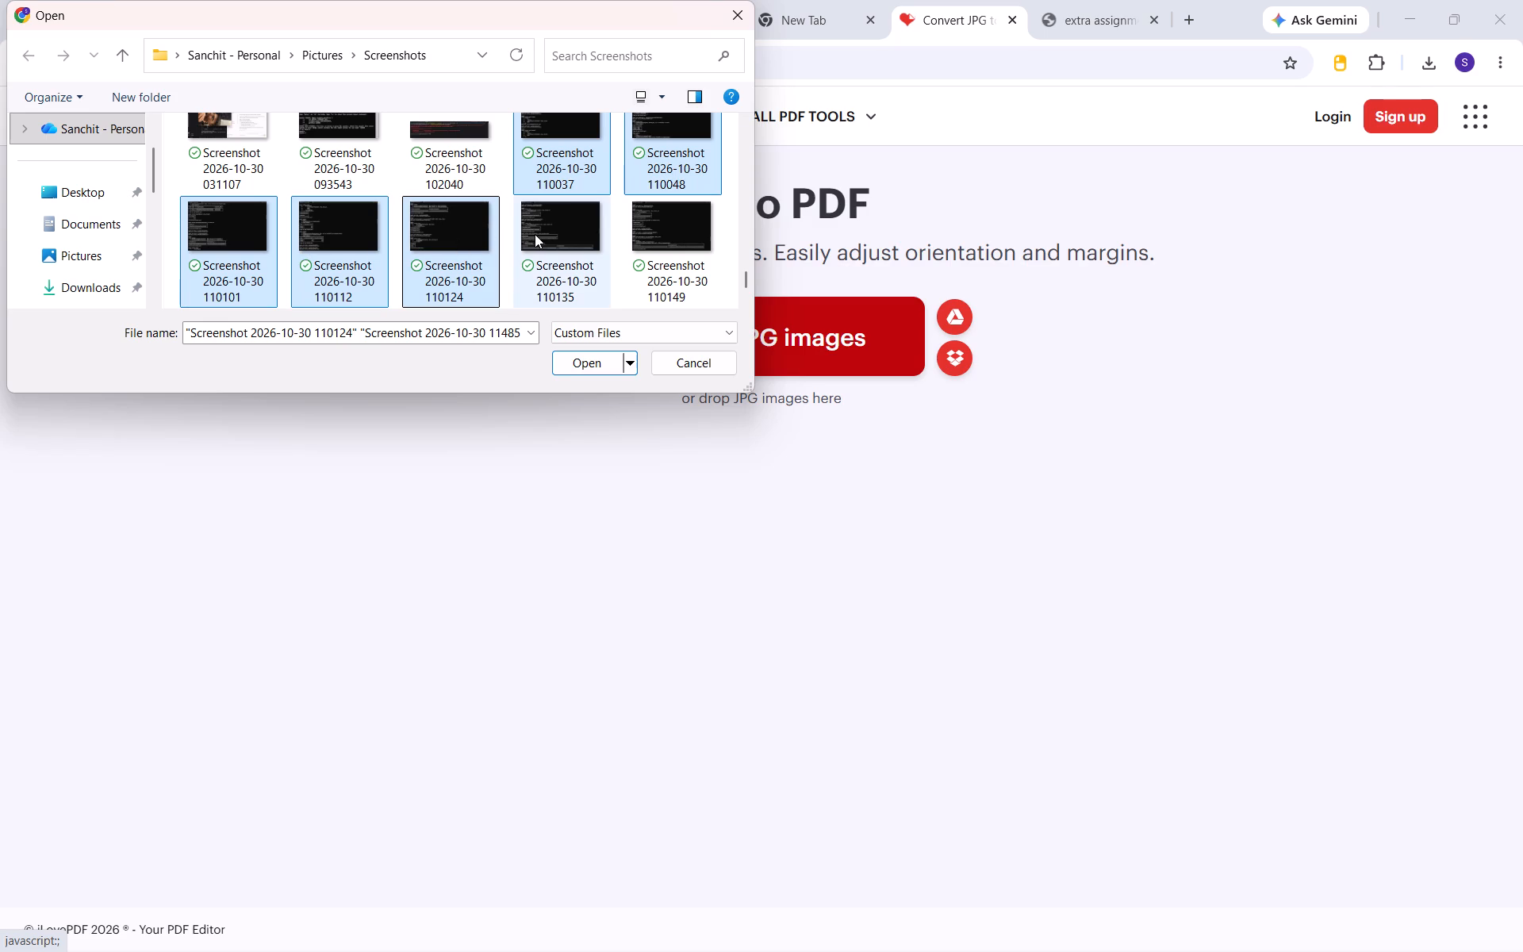
left_click(535, 234, "ctrl")
left_click(643, 236, "ctrl")
scroll(643, 236, "down", 1)
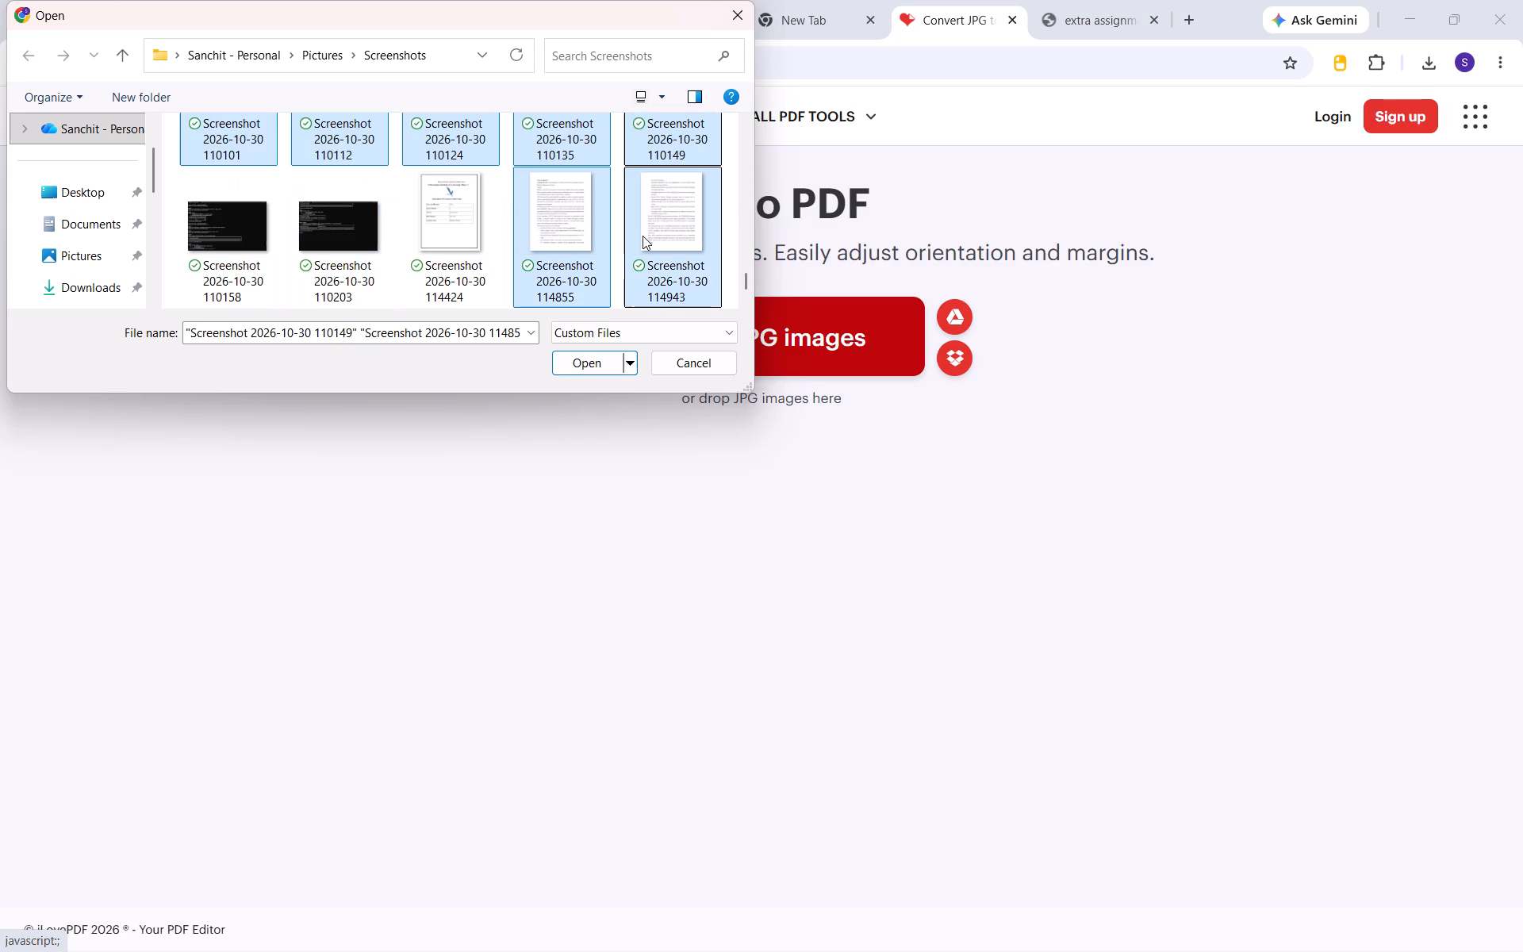
left_click(258, 230, "ctrl")
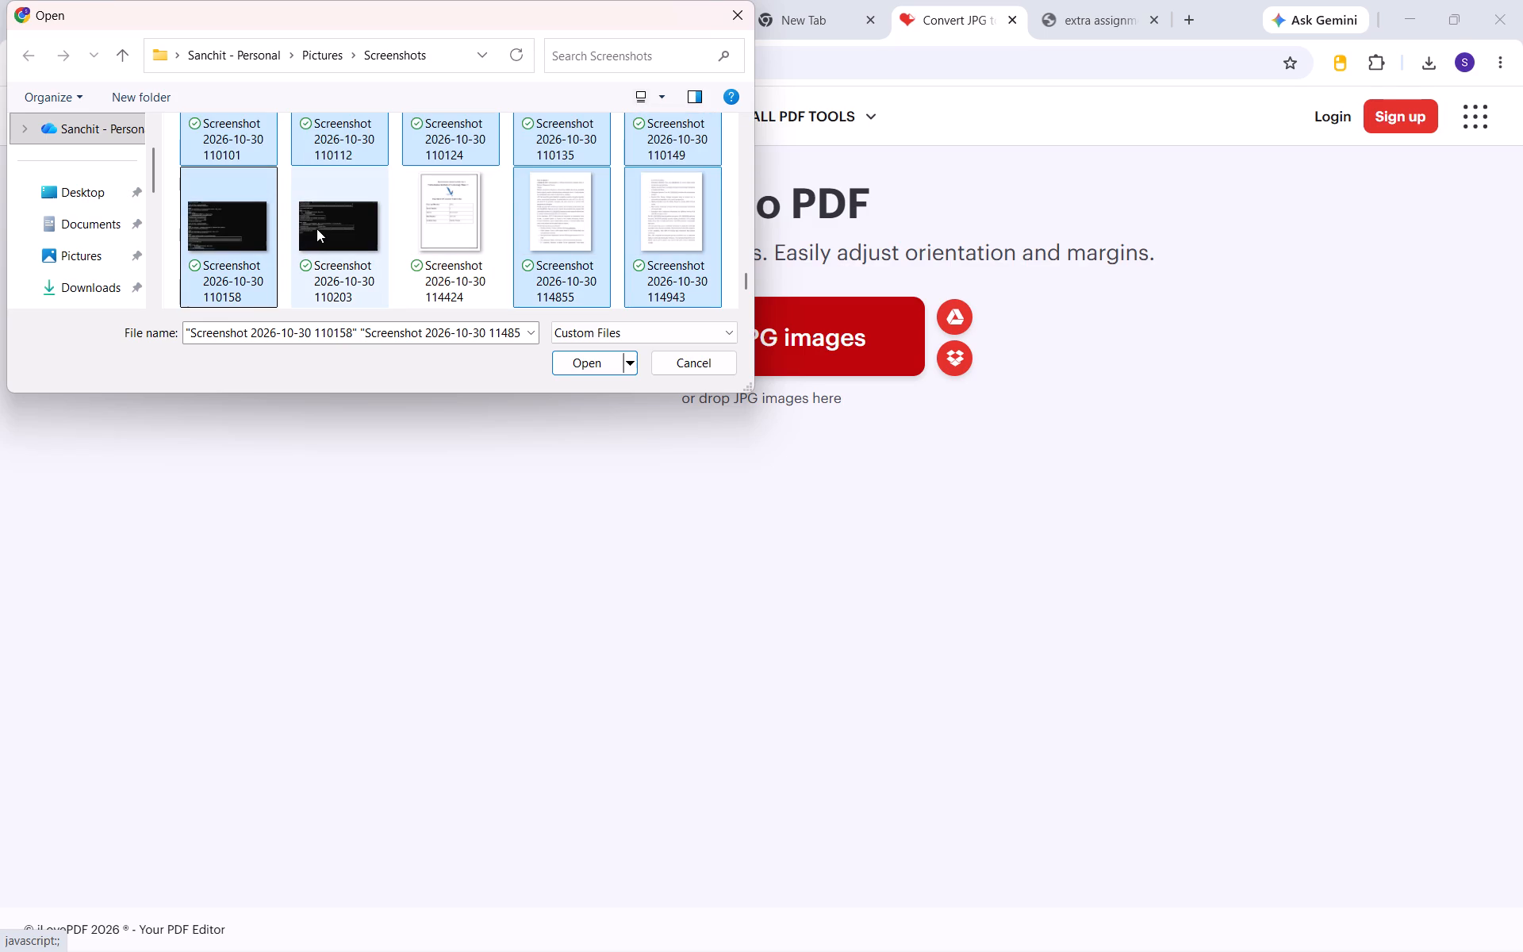
left_click(316, 228, "ctrl")
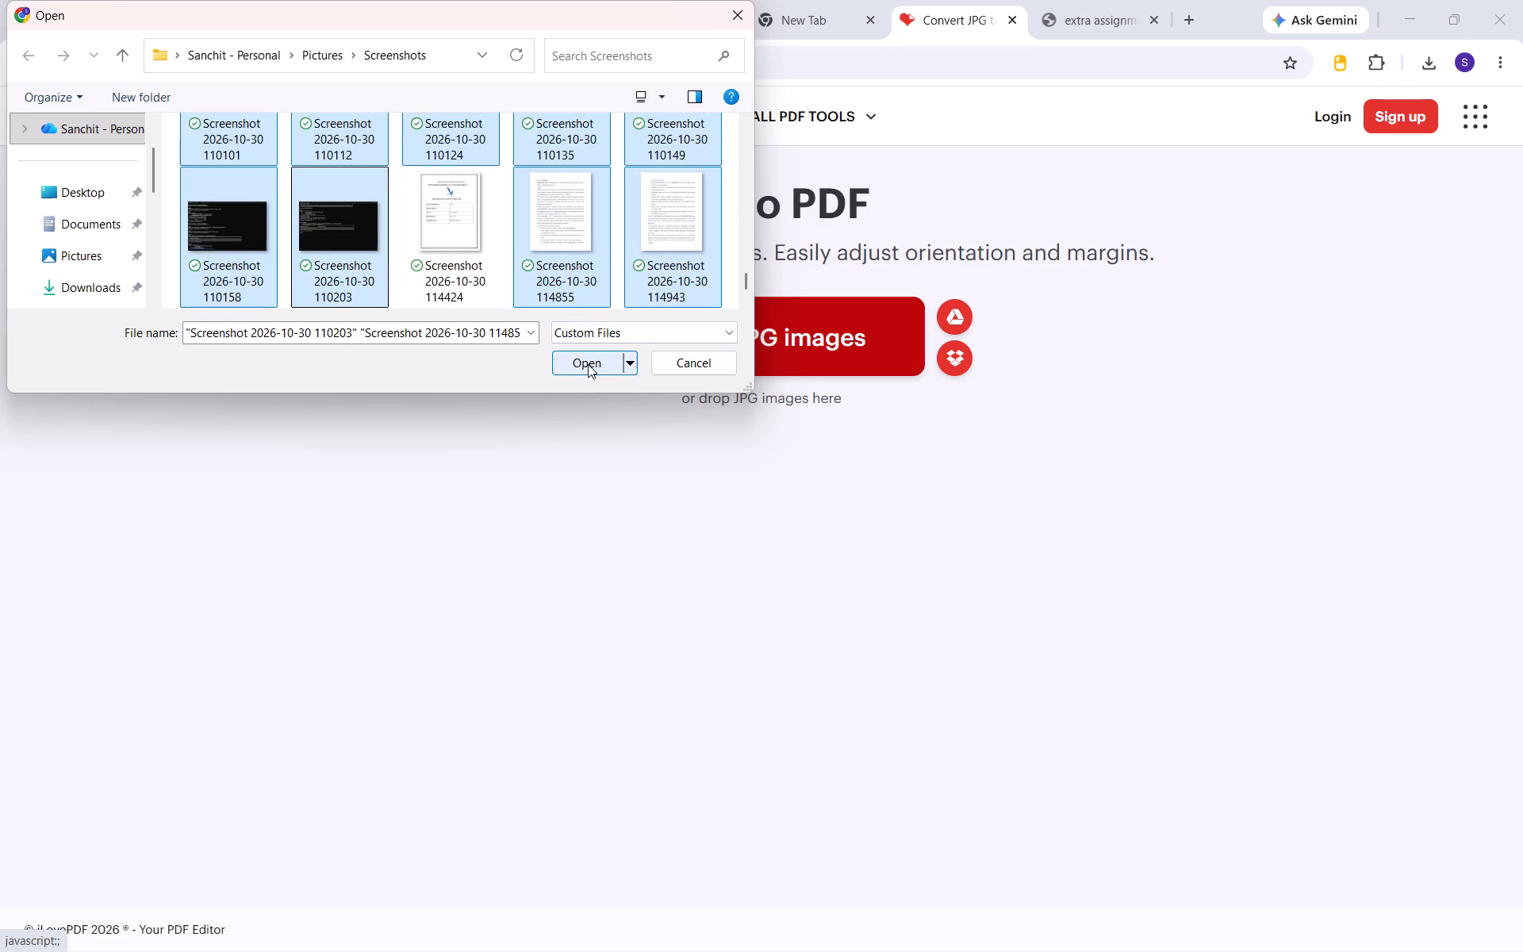
left_click(588, 364)
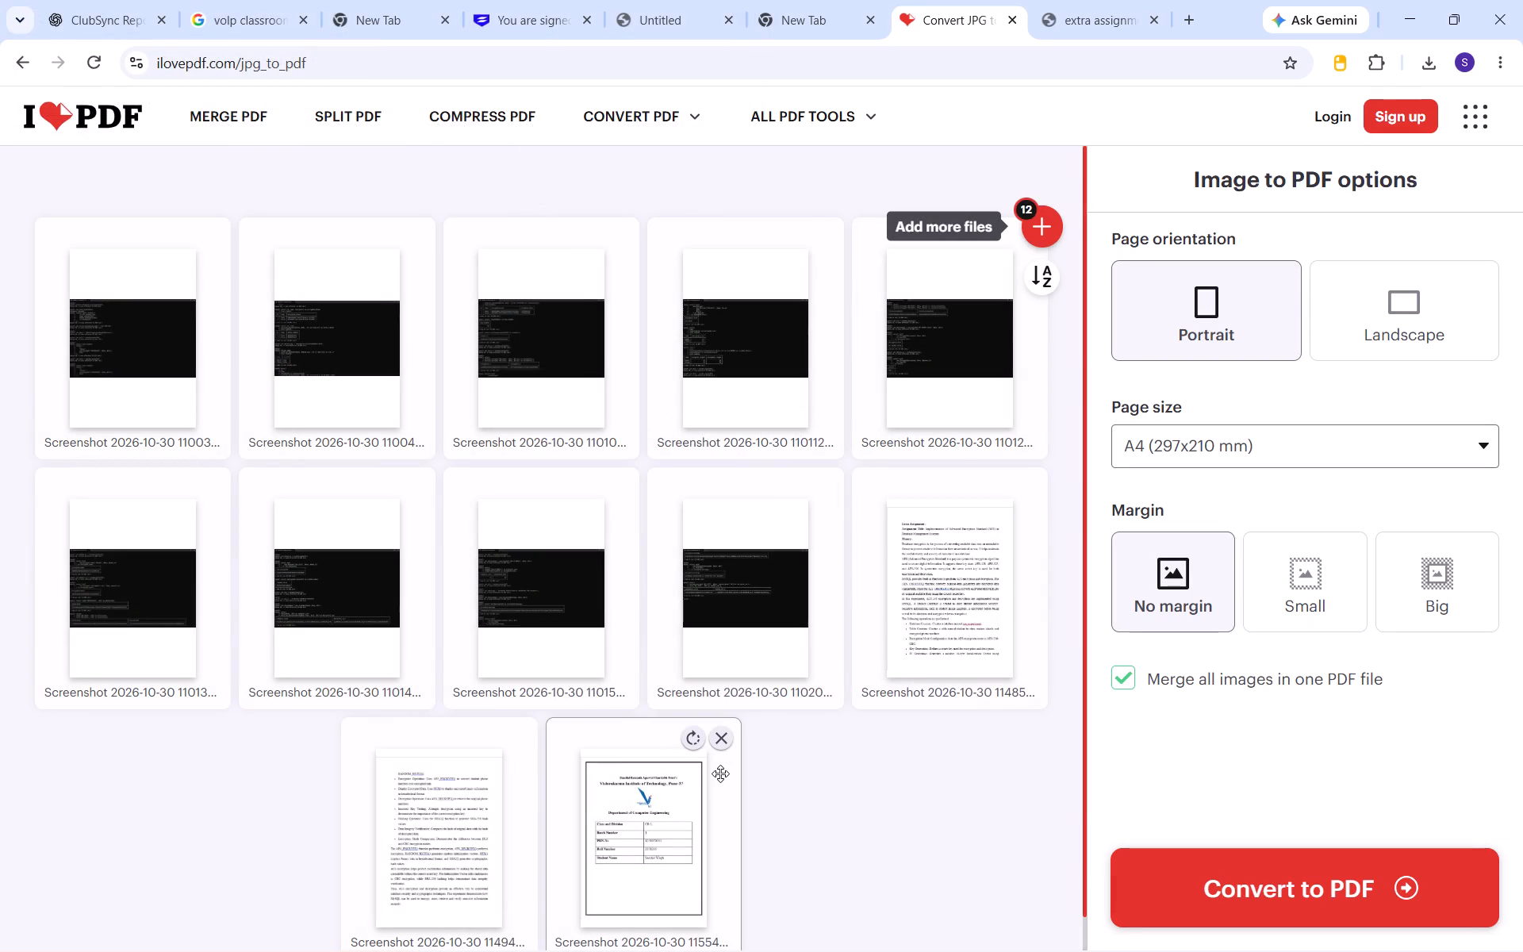
Reorder the images so the cover page is first, followed by the two theory pages, ahead of the terminal screenshots.
left_click_drag(679, 795, 98, 294)
left_click_drag(469, 851, 376, 693)
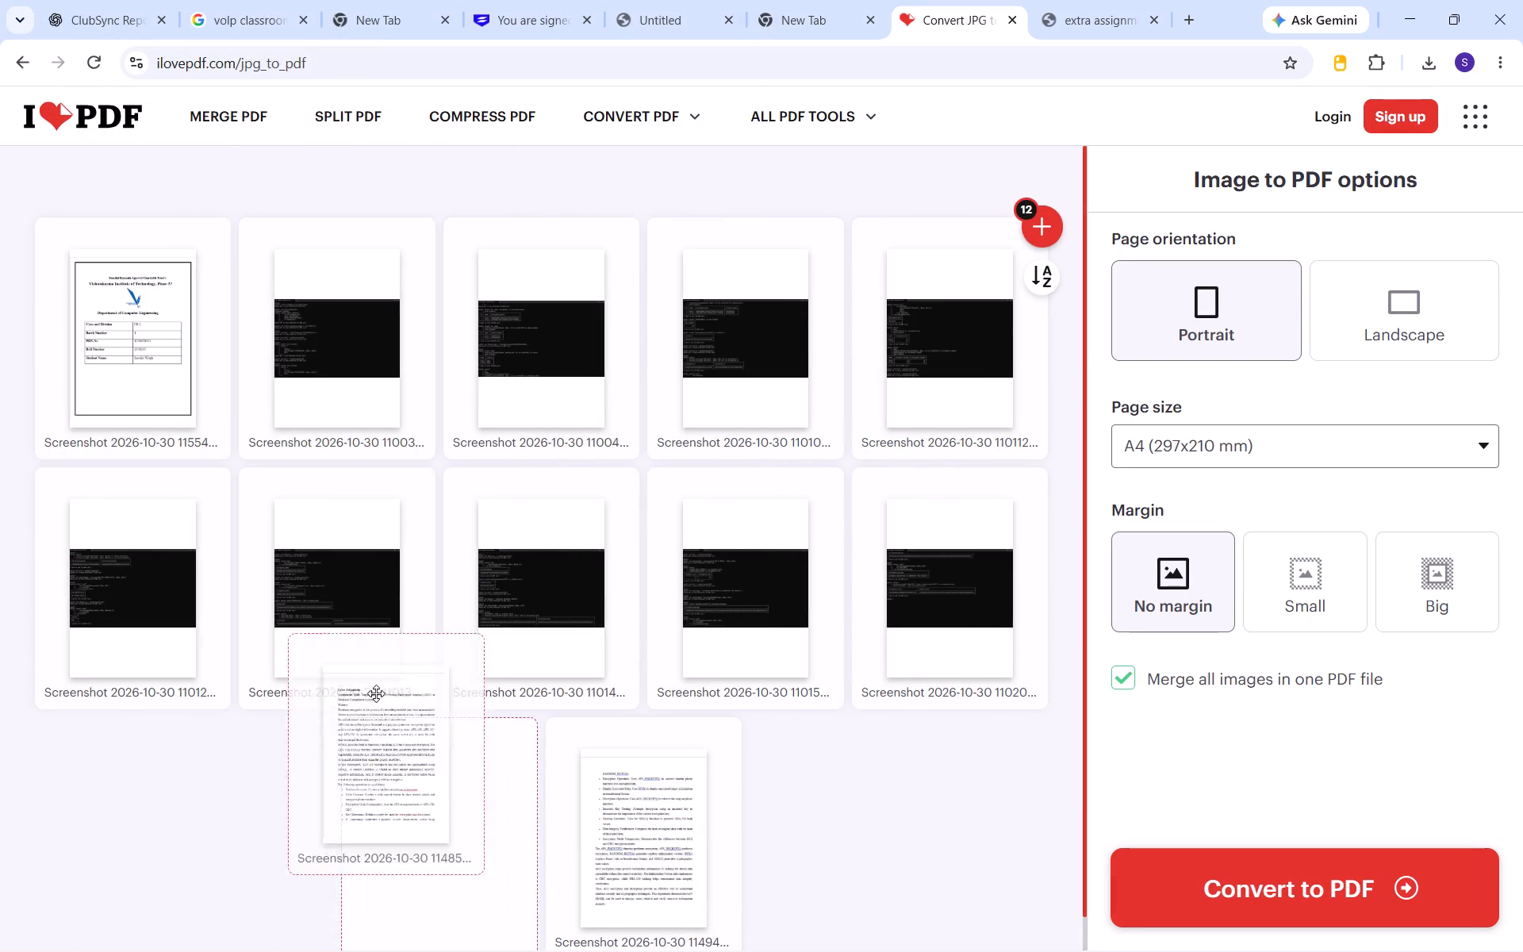
left_click_drag(376, 693, 268, 359)
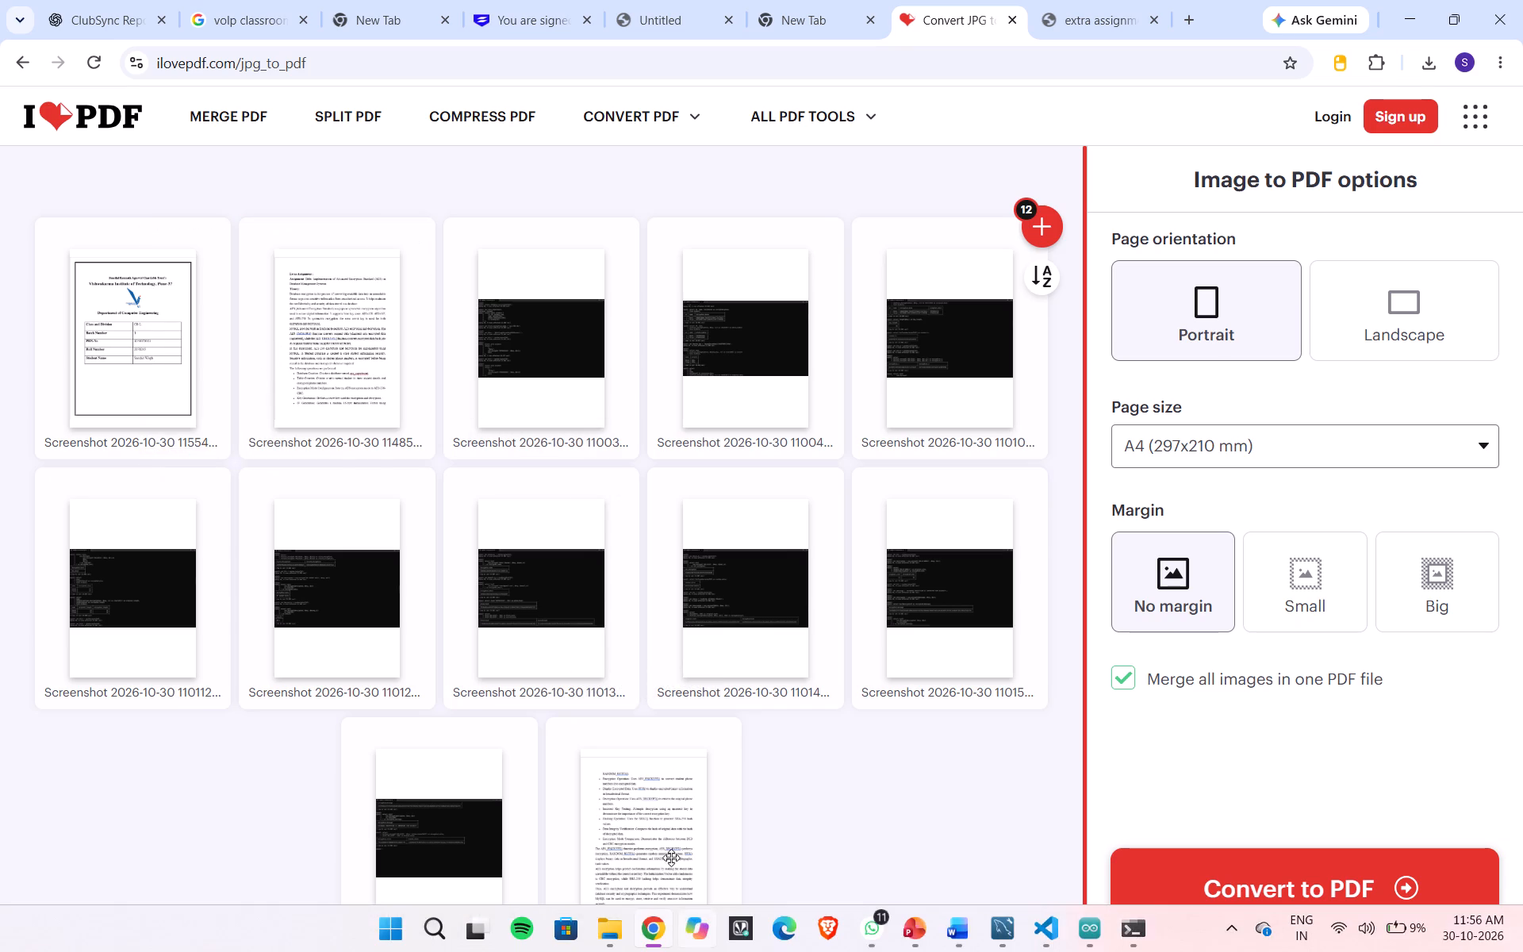
left_click_drag(665, 800, 496, 341)
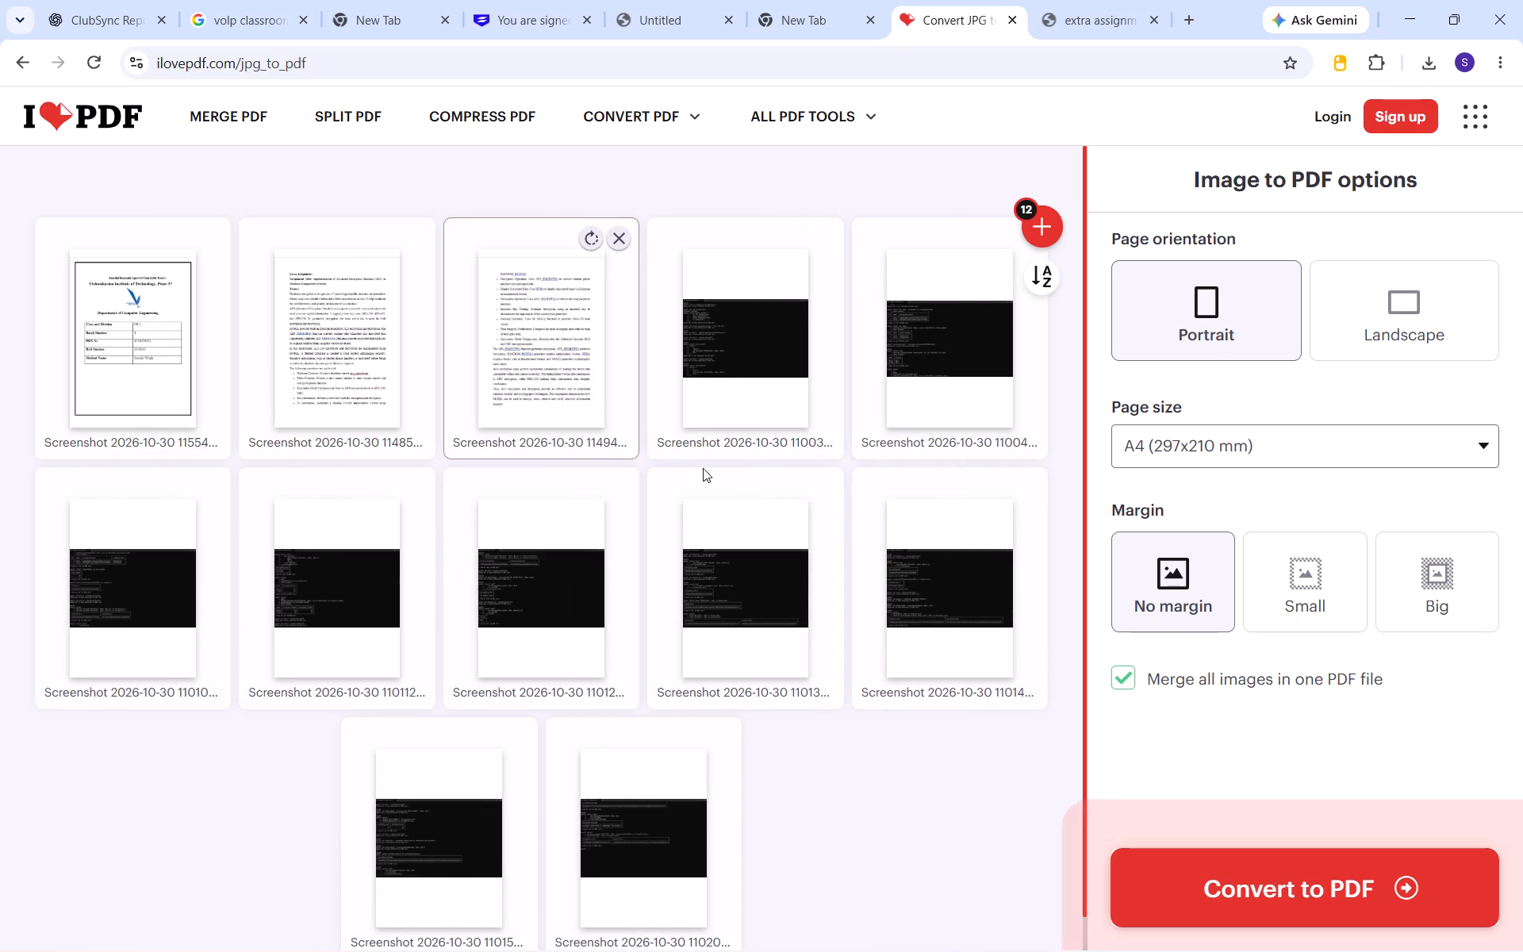
Convert the arranged images into one merged A4 portrait PDF with no margin.
left_click(1287, 899)
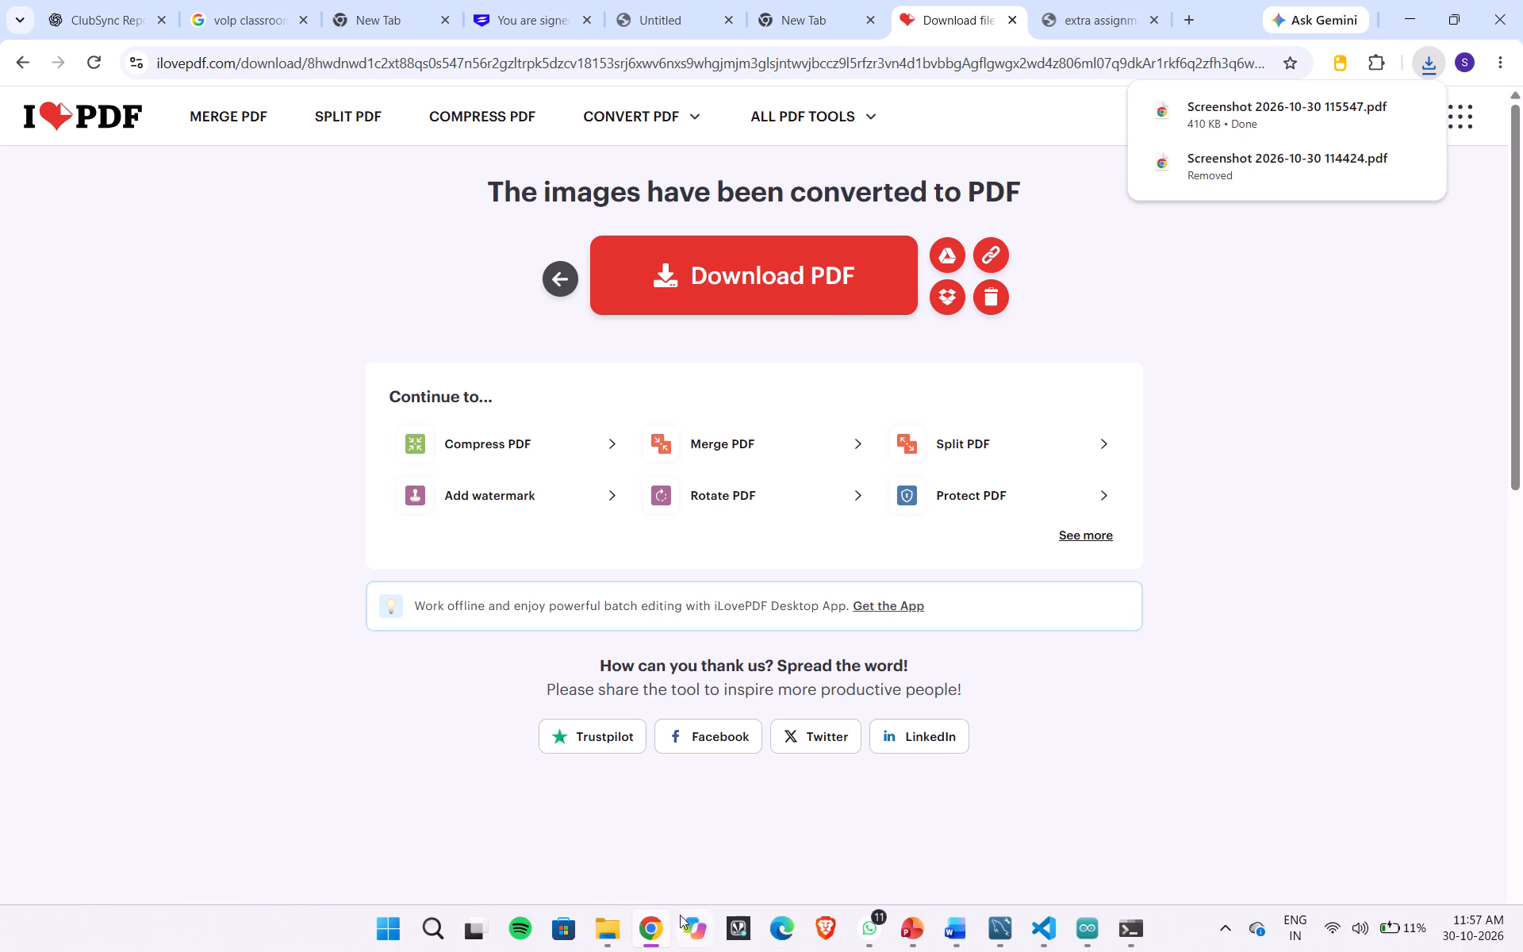
In File Explorer's Downloads folder, delete the older PDF named extra assignment dbms.
left_click(617, 927)
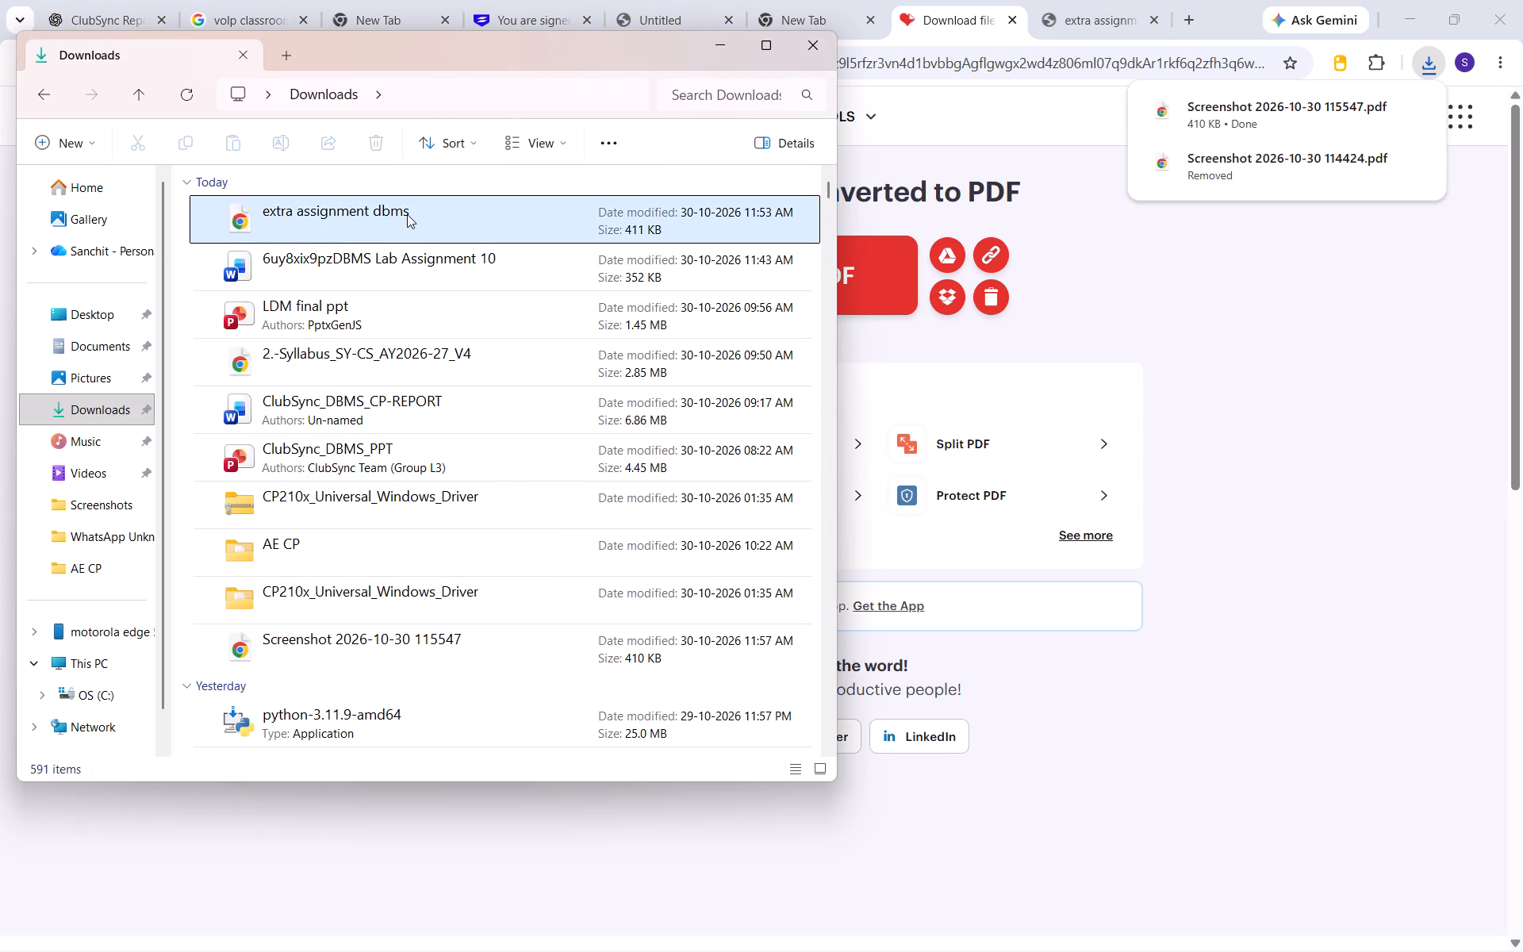
scroll(407, 214, "up", 9)
left_click(179, 84)
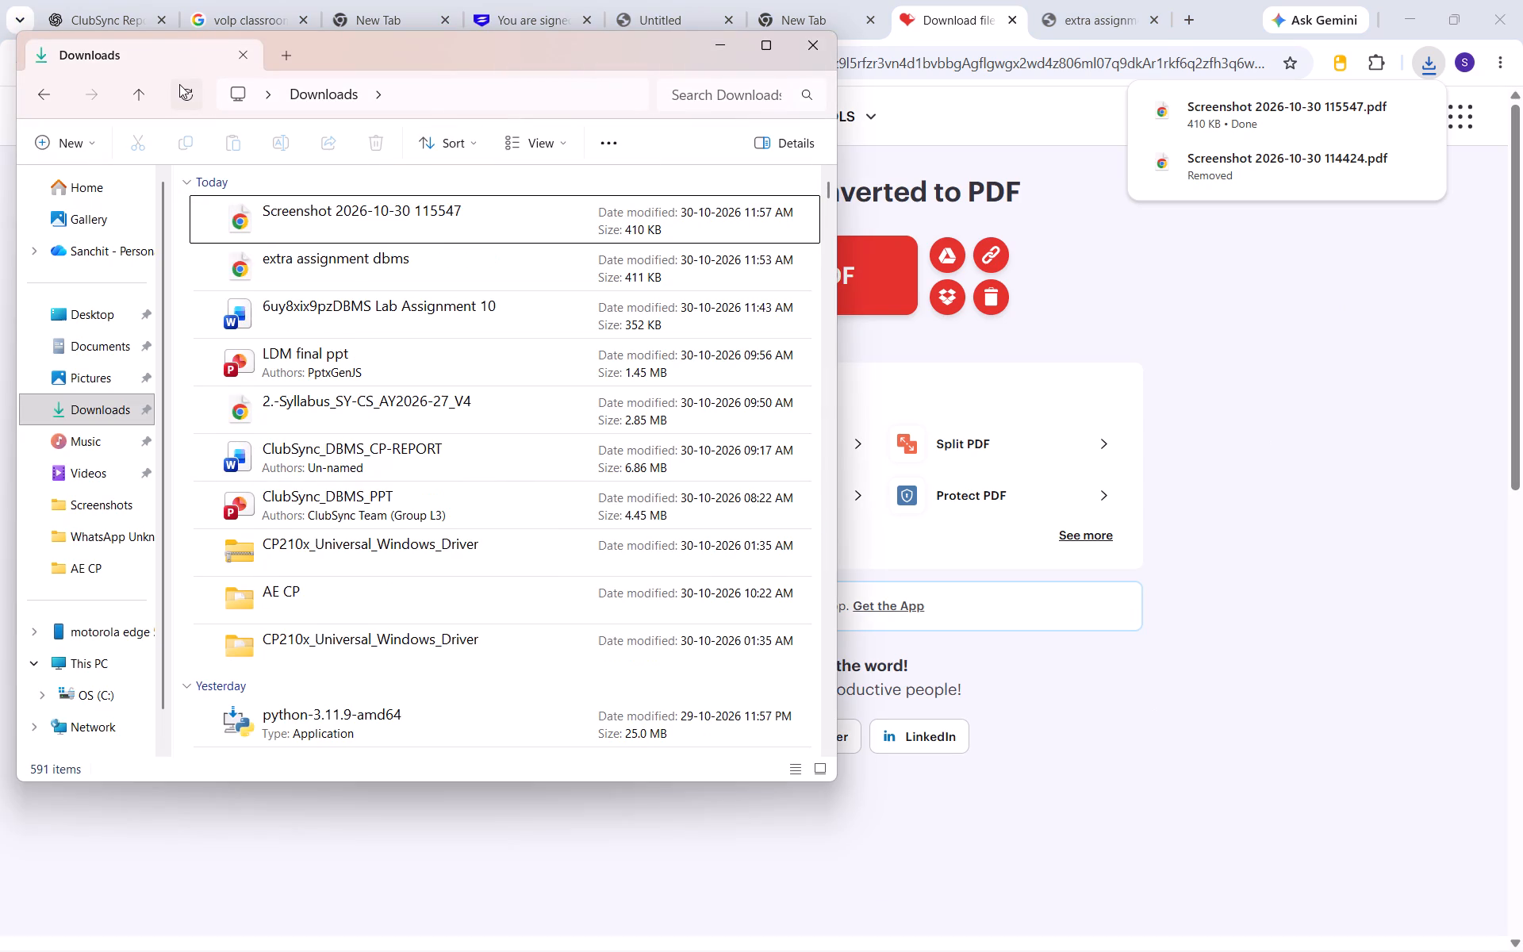
left_click(418, 267)
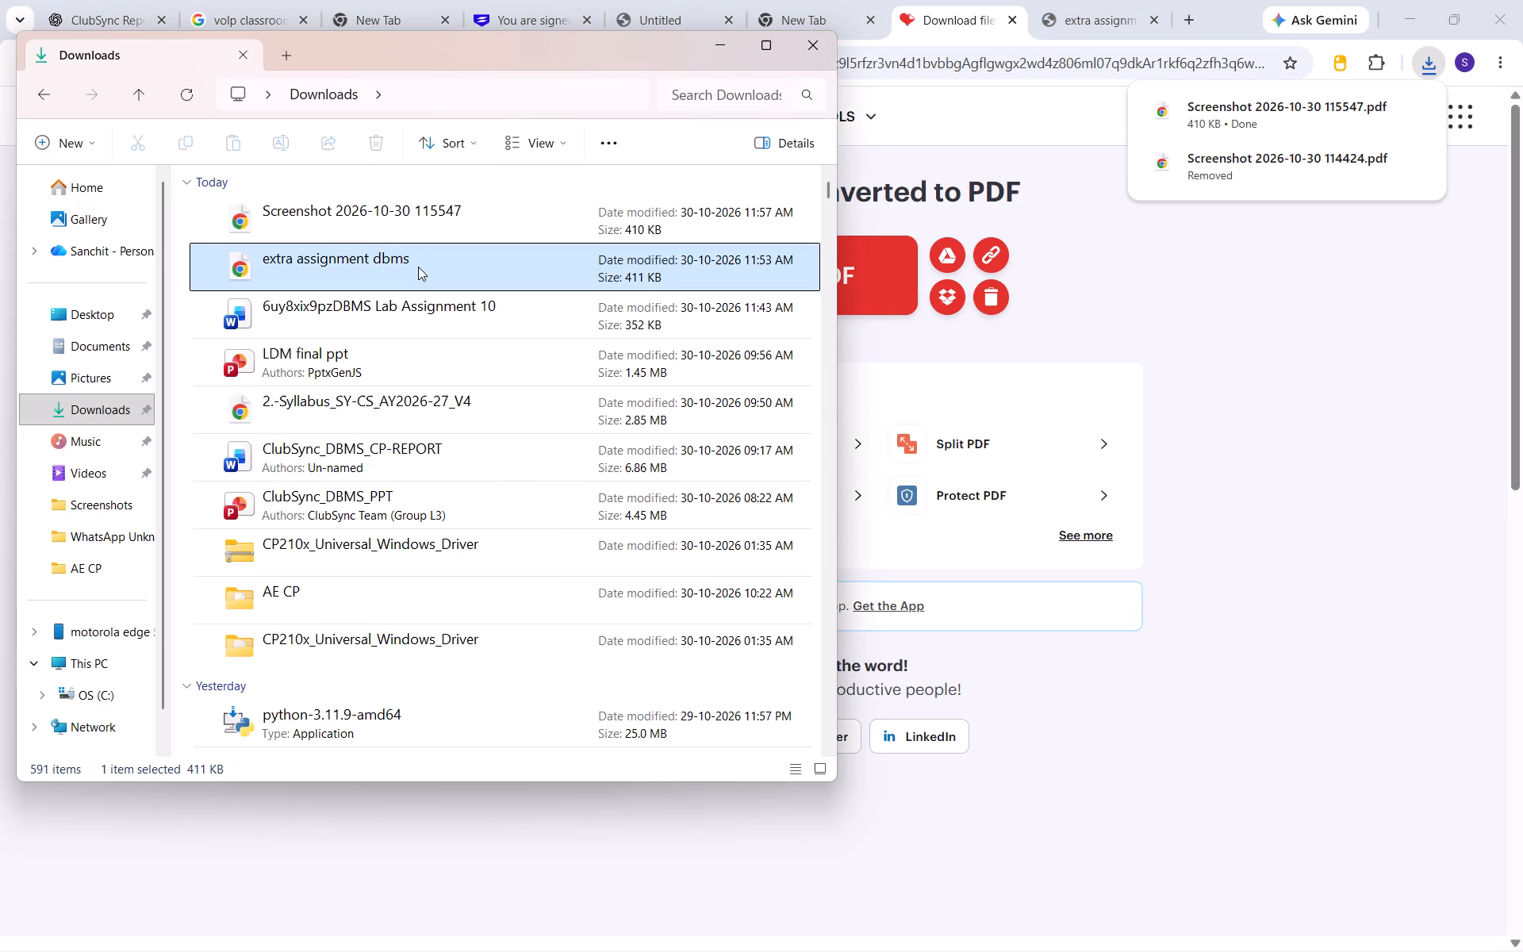
right_click(418, 267)
left_click(728, 305)
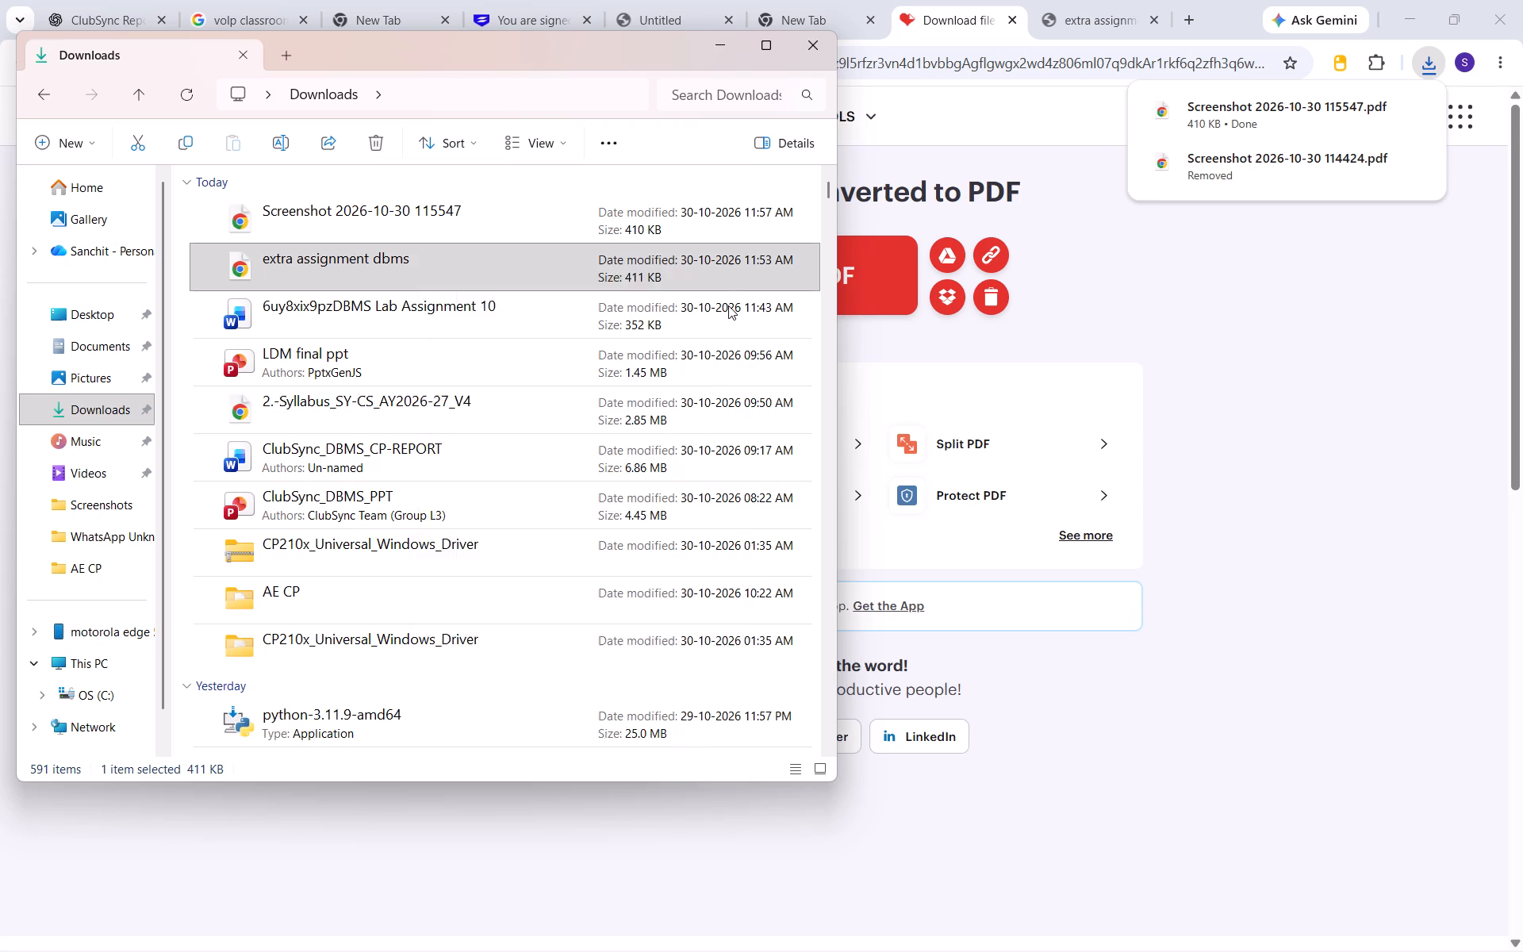
left_click(529, 209)
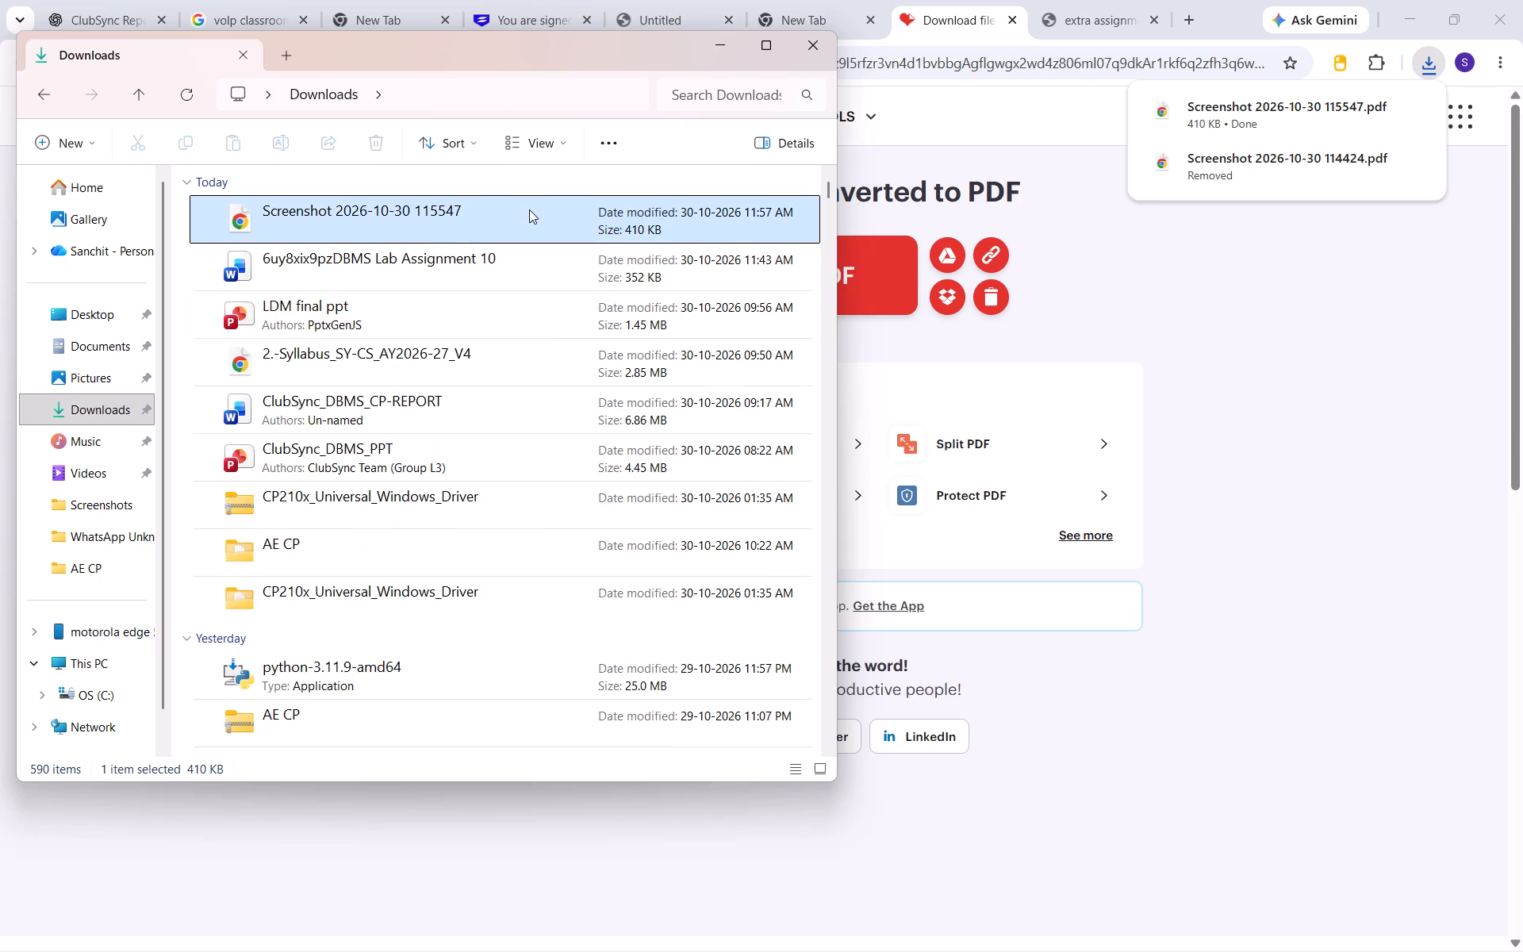
right_click(529, 209)
left_click(666, 239)
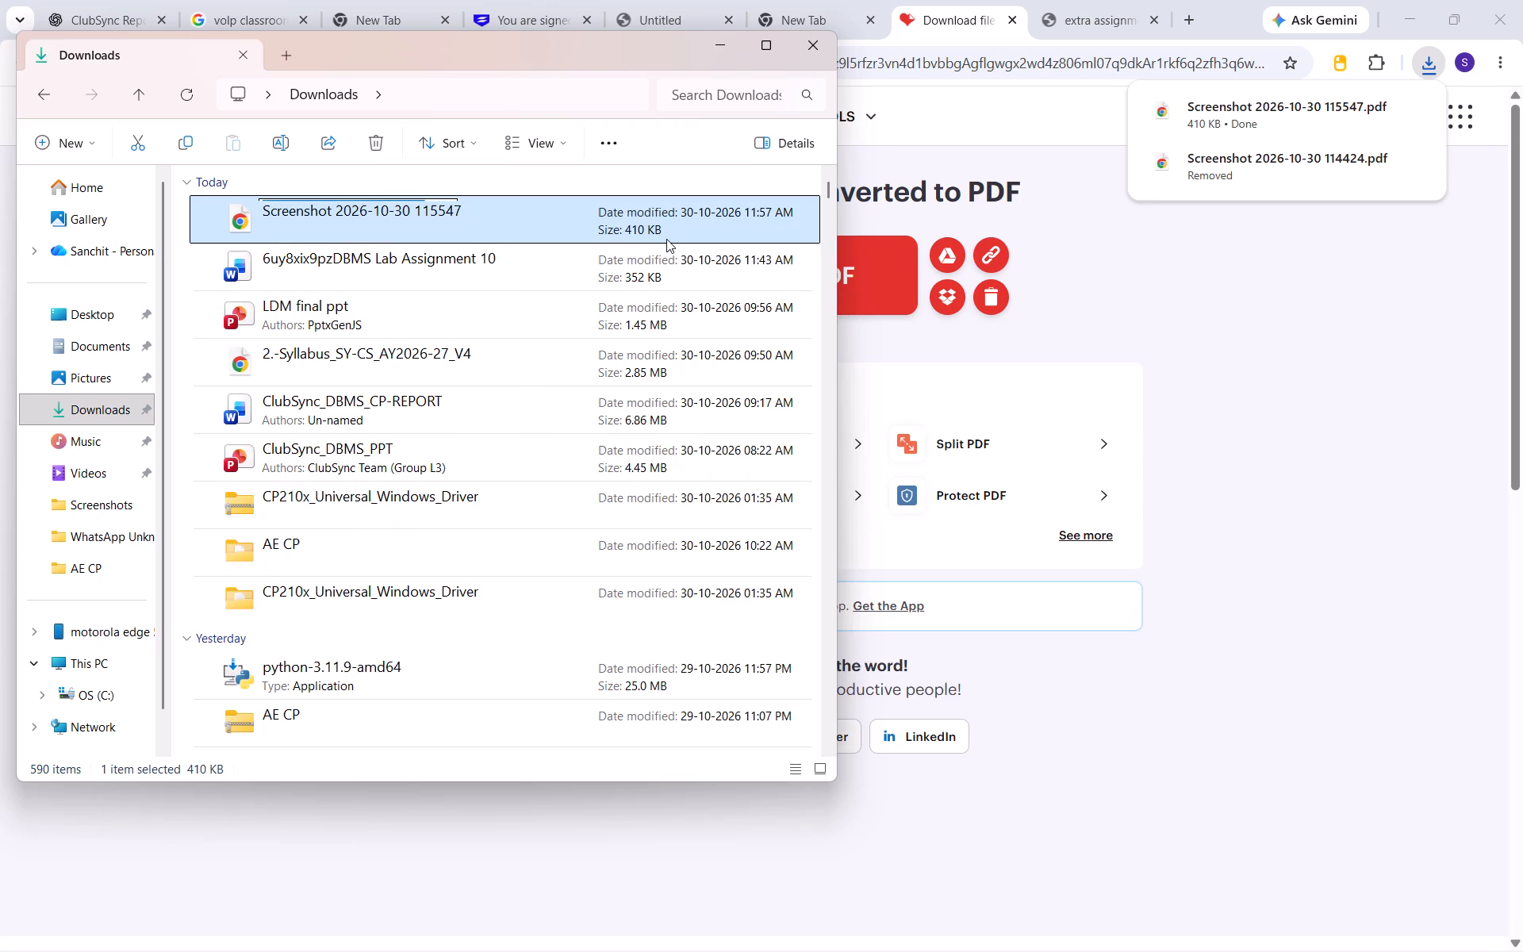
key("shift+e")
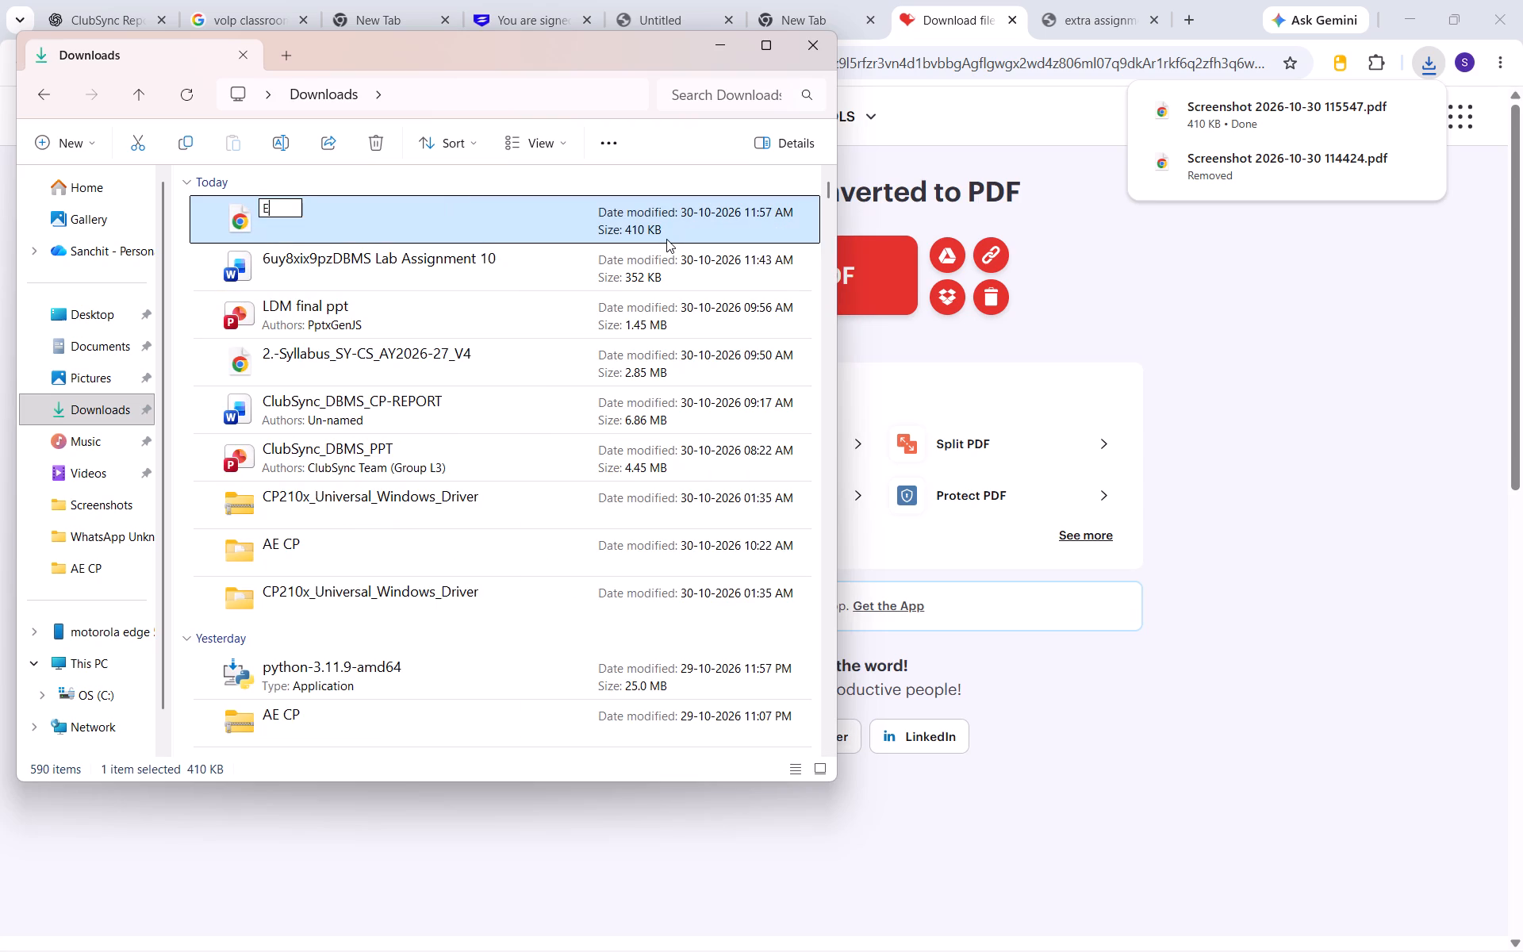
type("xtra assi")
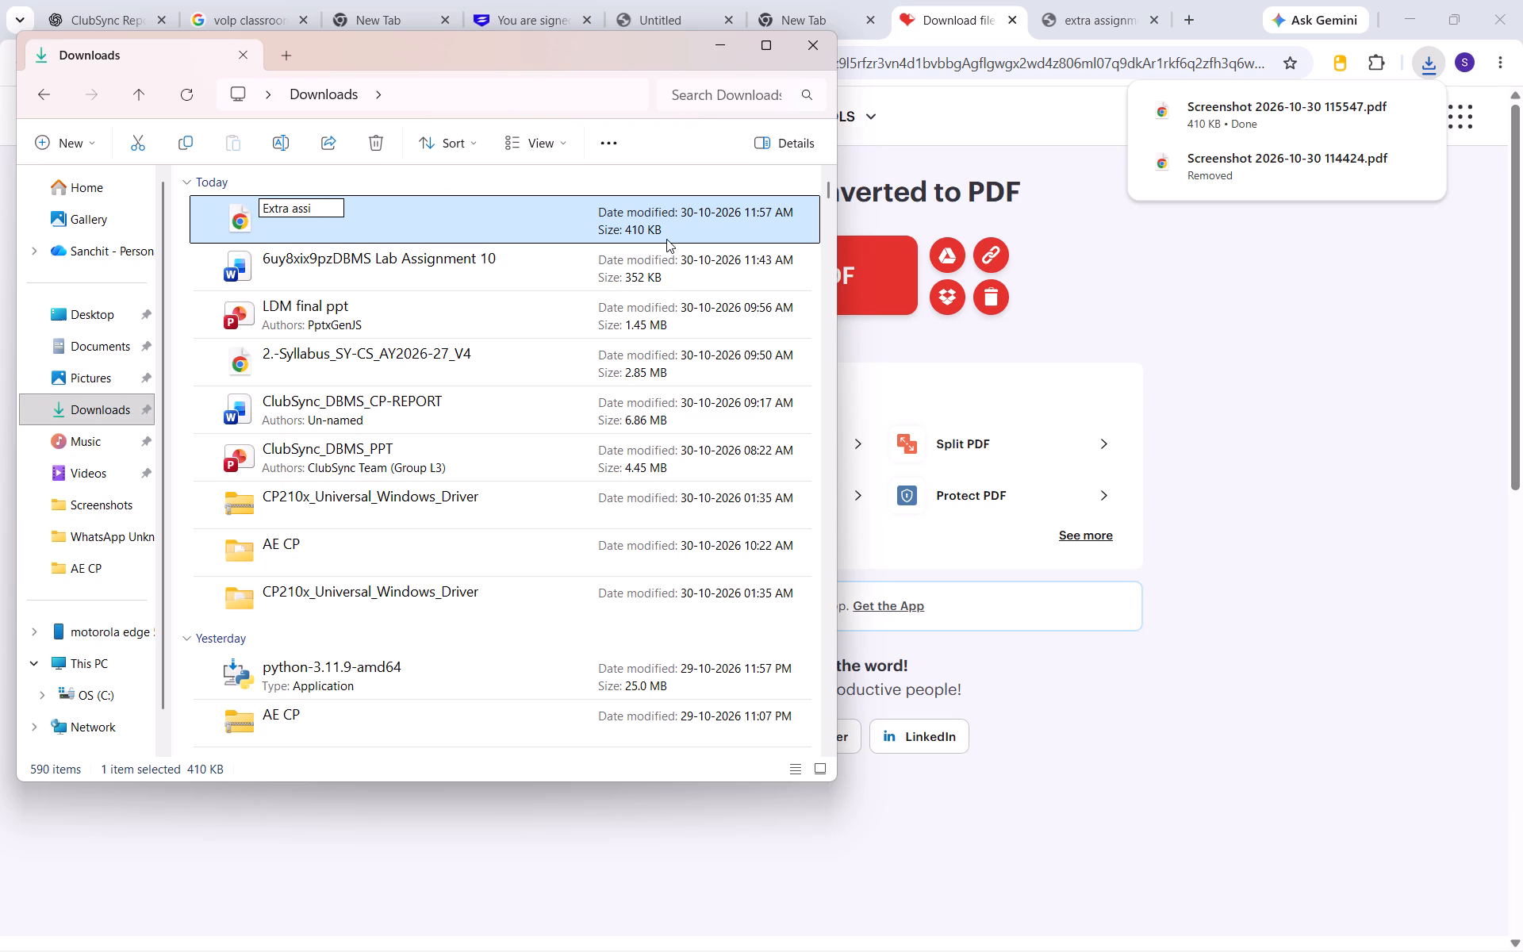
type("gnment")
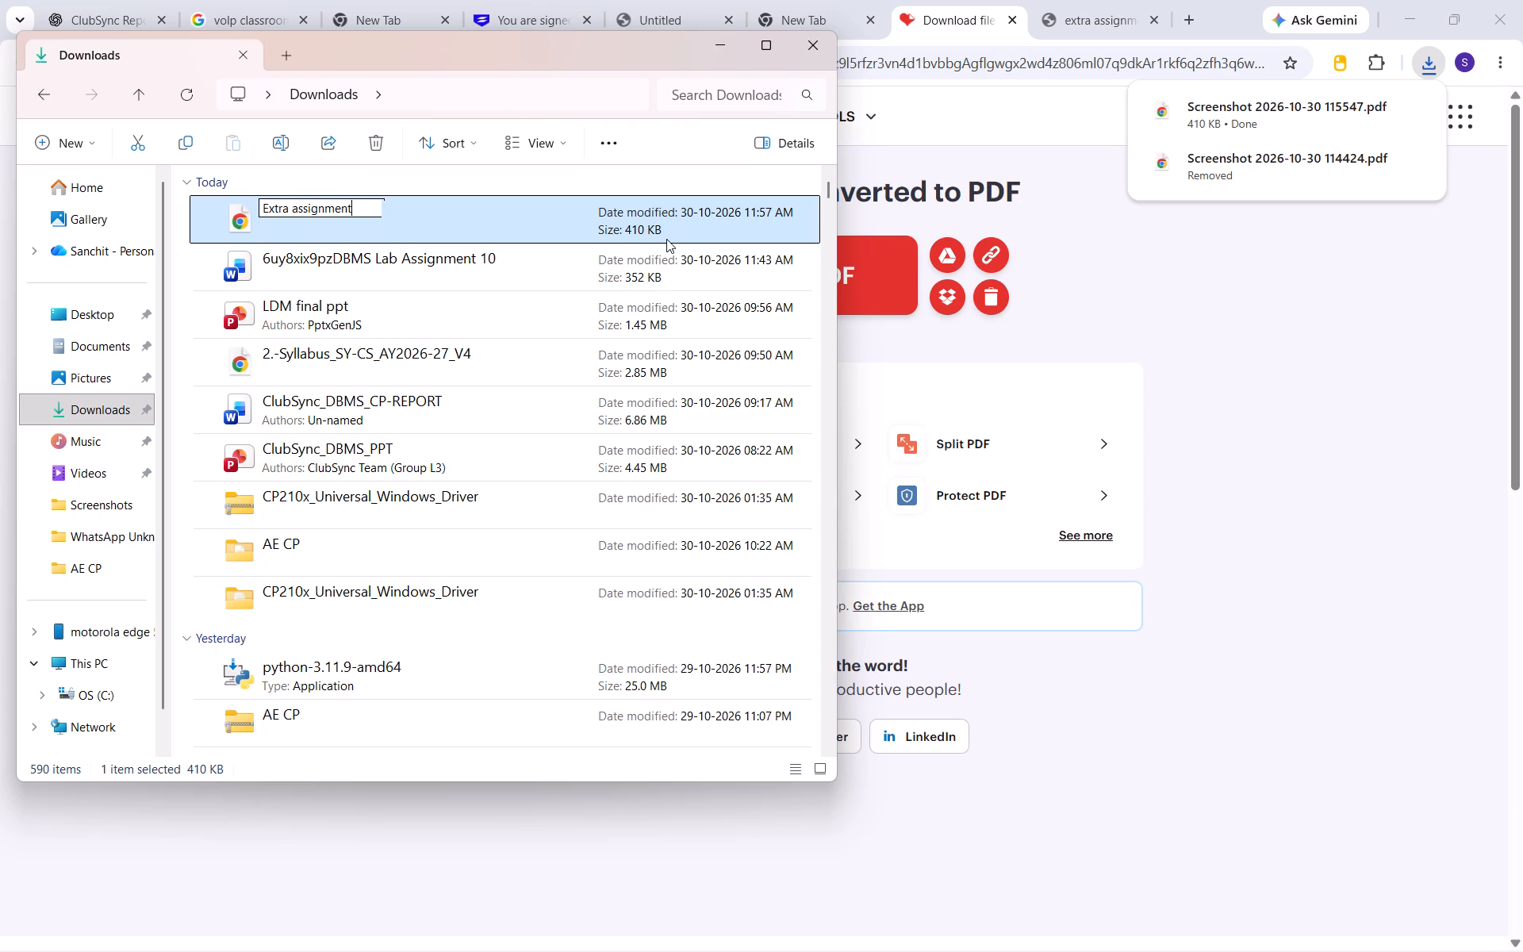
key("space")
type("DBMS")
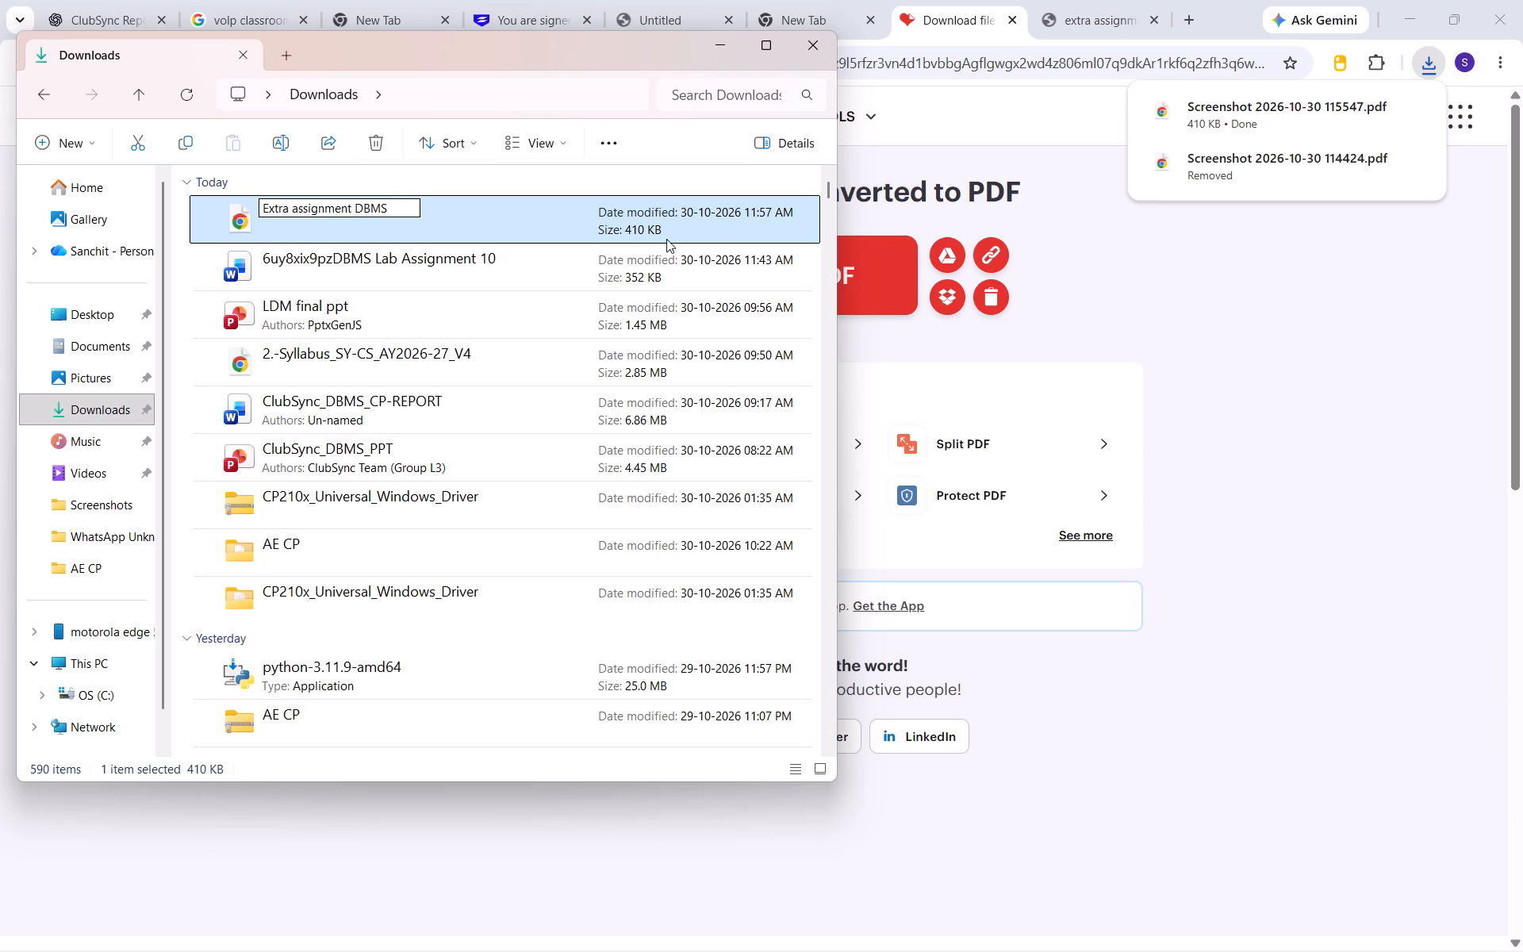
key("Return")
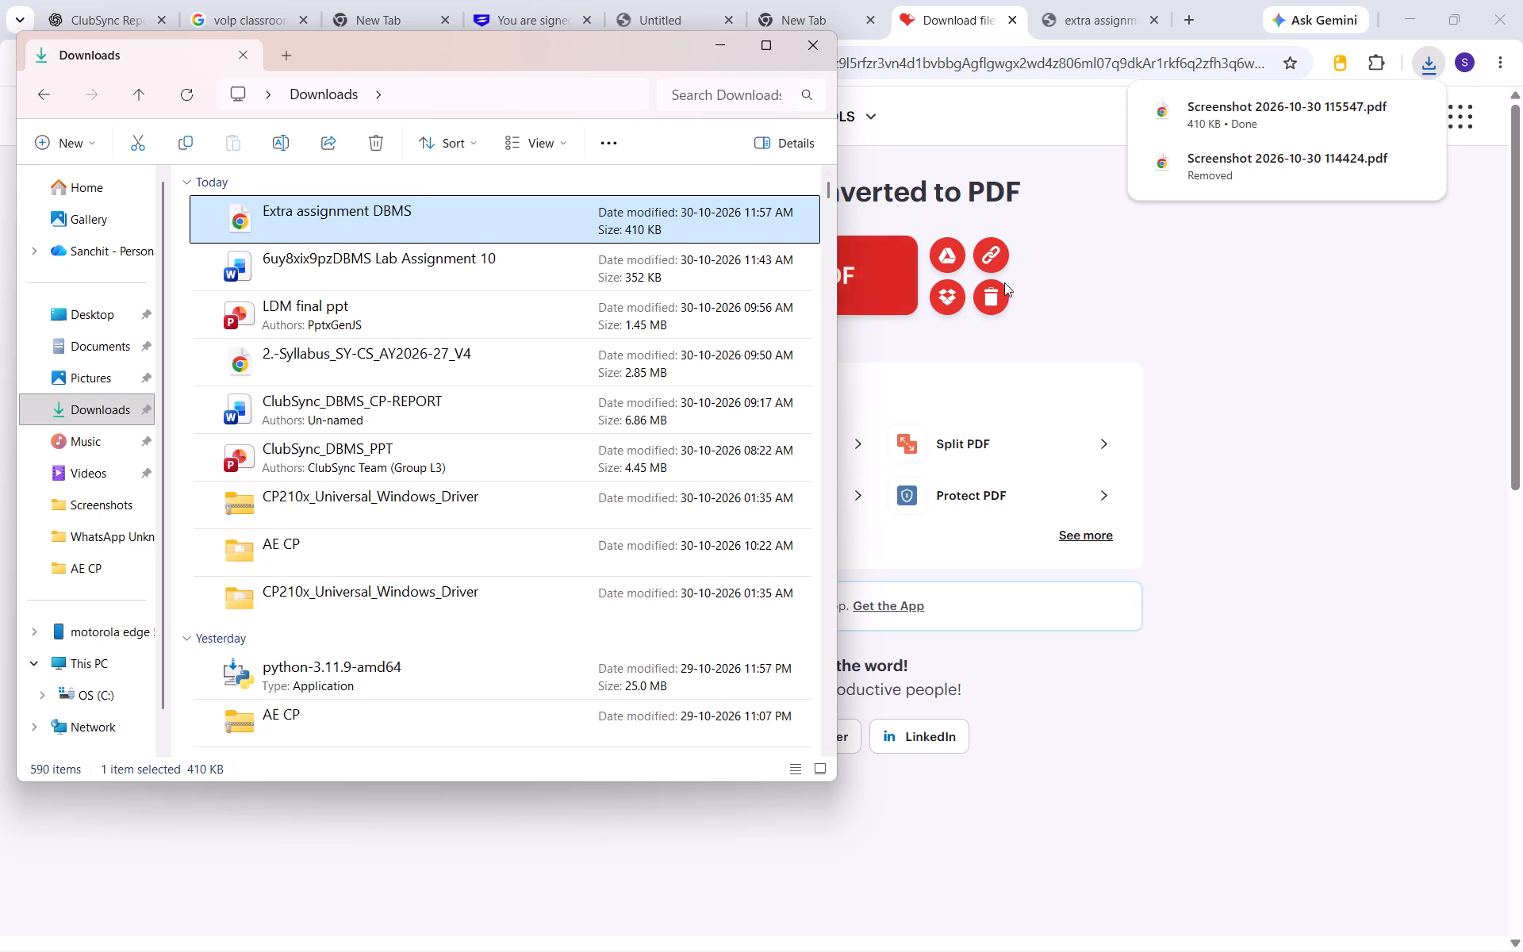
Open the Extra assignment DBMS PDF in Chrome and review its cover, theory pages and terminal screenshots through page 12.
left_click(1248, 309)
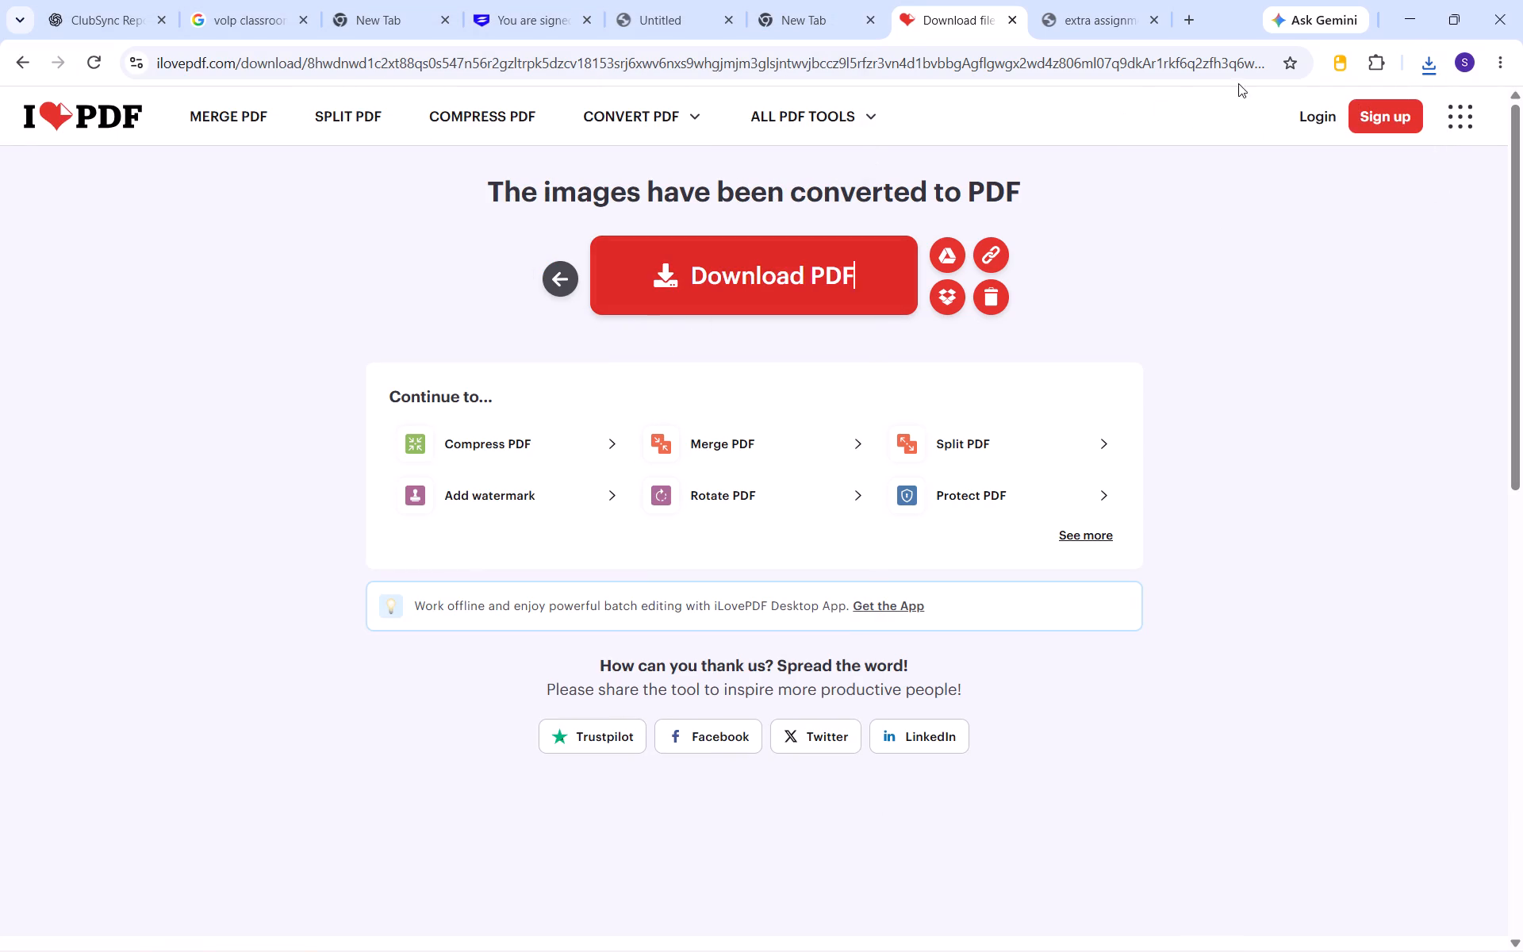
left_click(1418, 3)
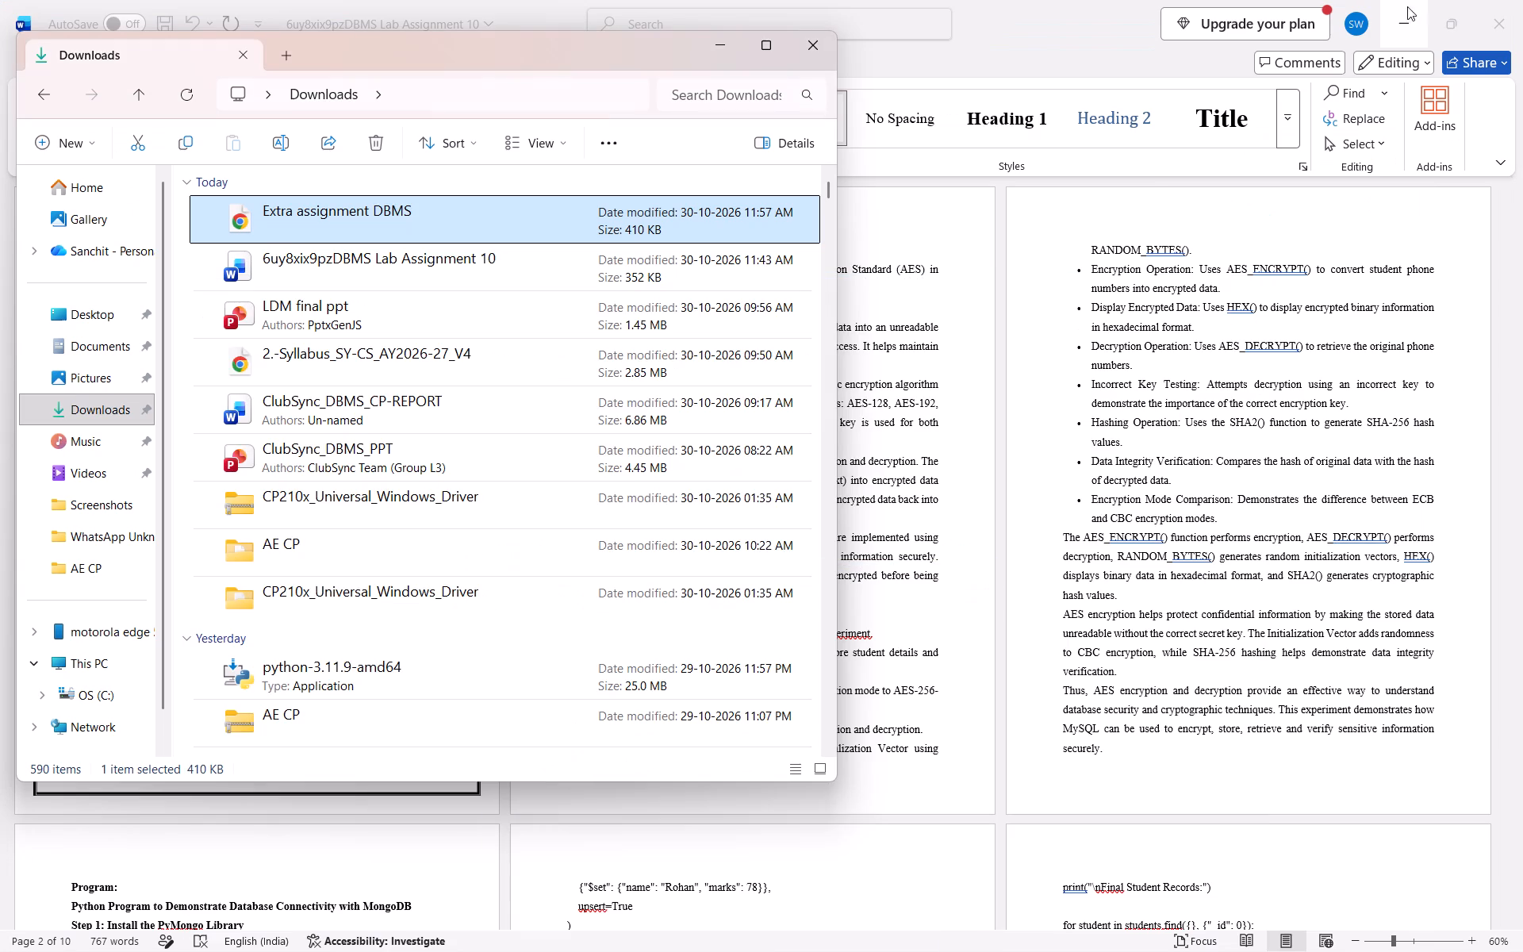
left_click(735, 44)
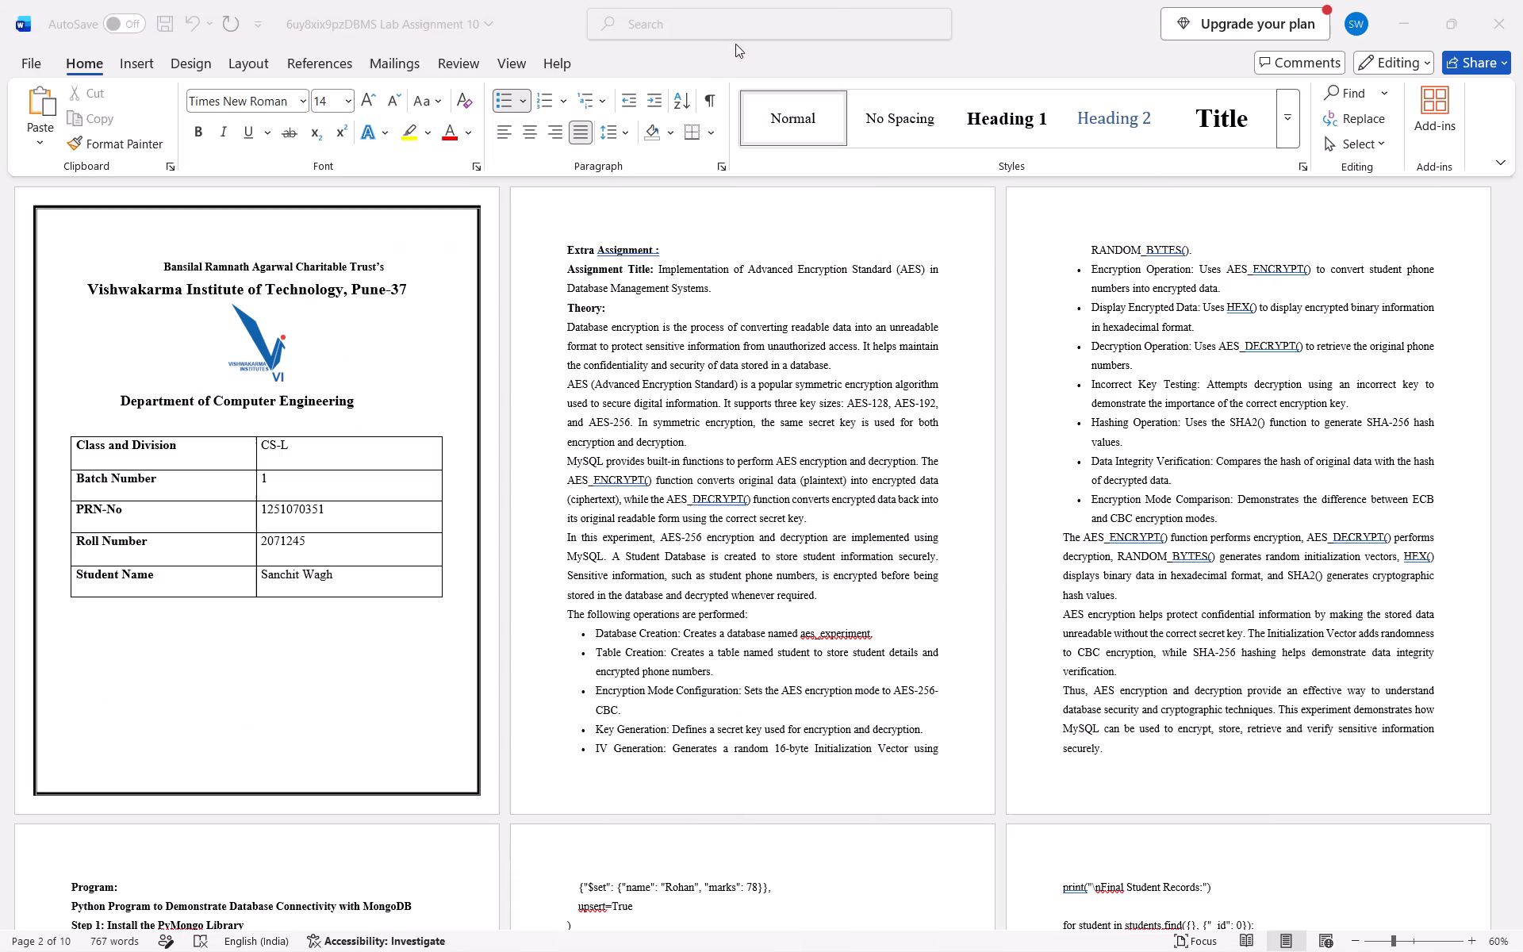
left_click(1400, 6)
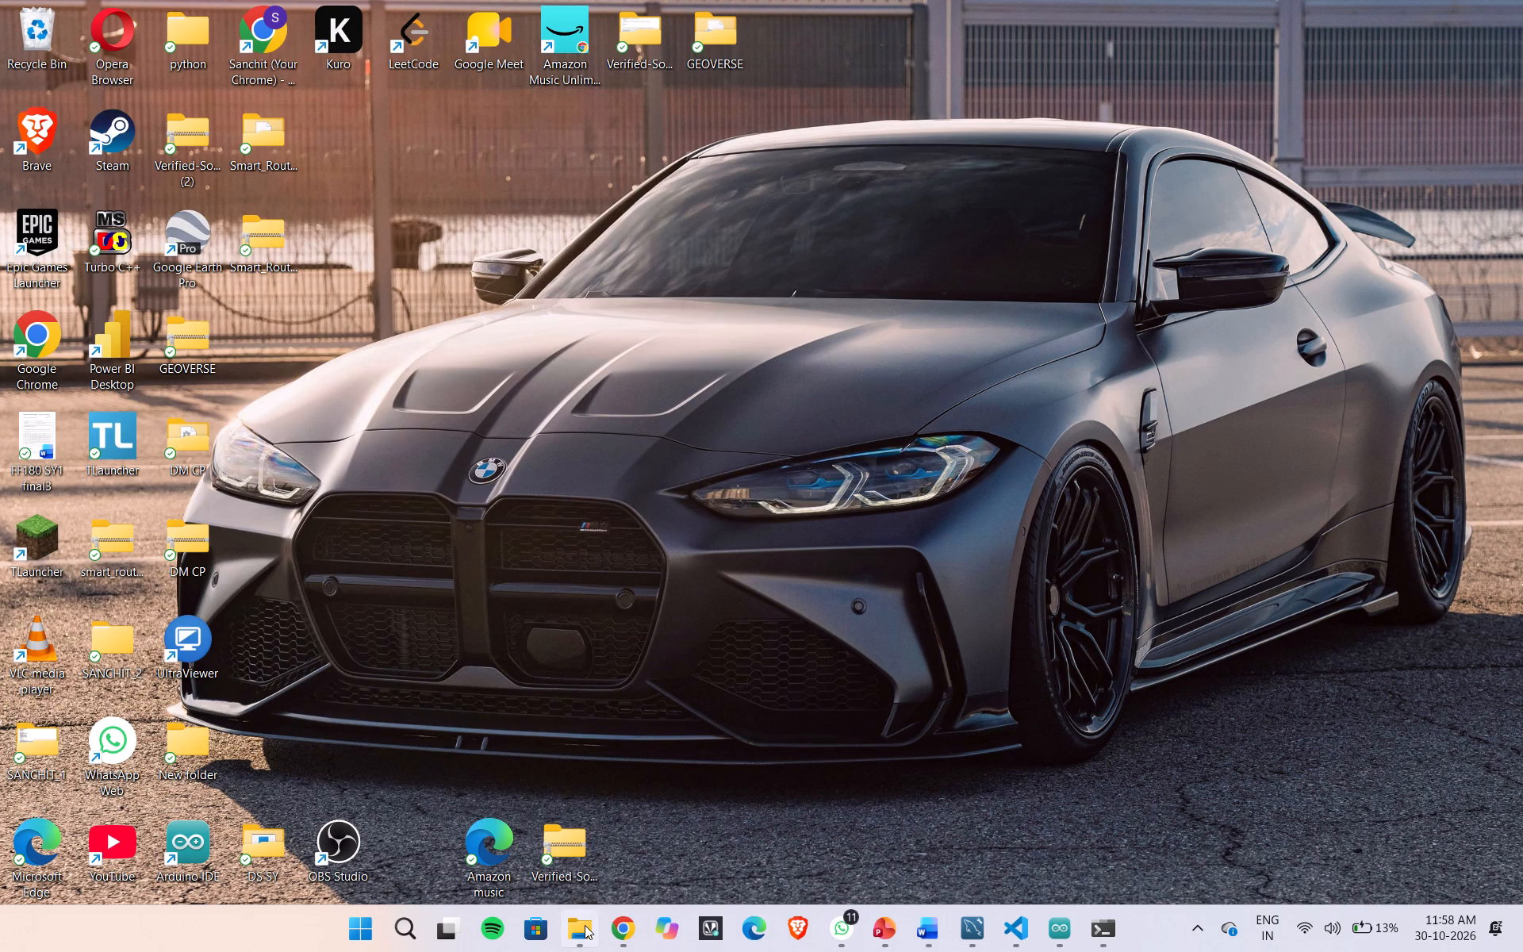
left_click(576, 814)
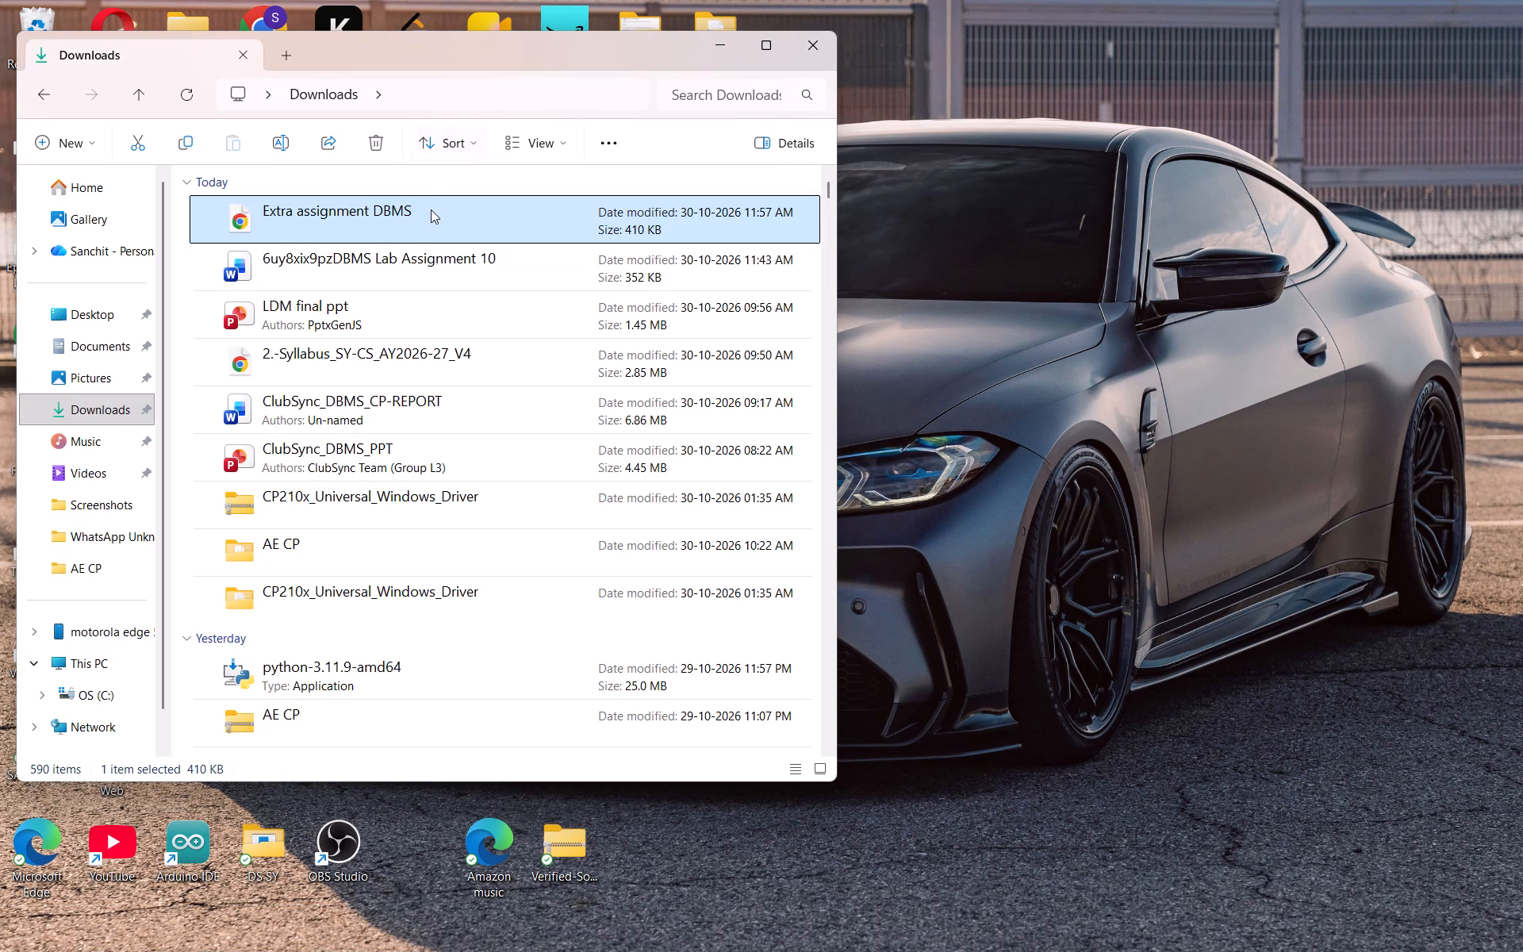
double_click(431, 208)
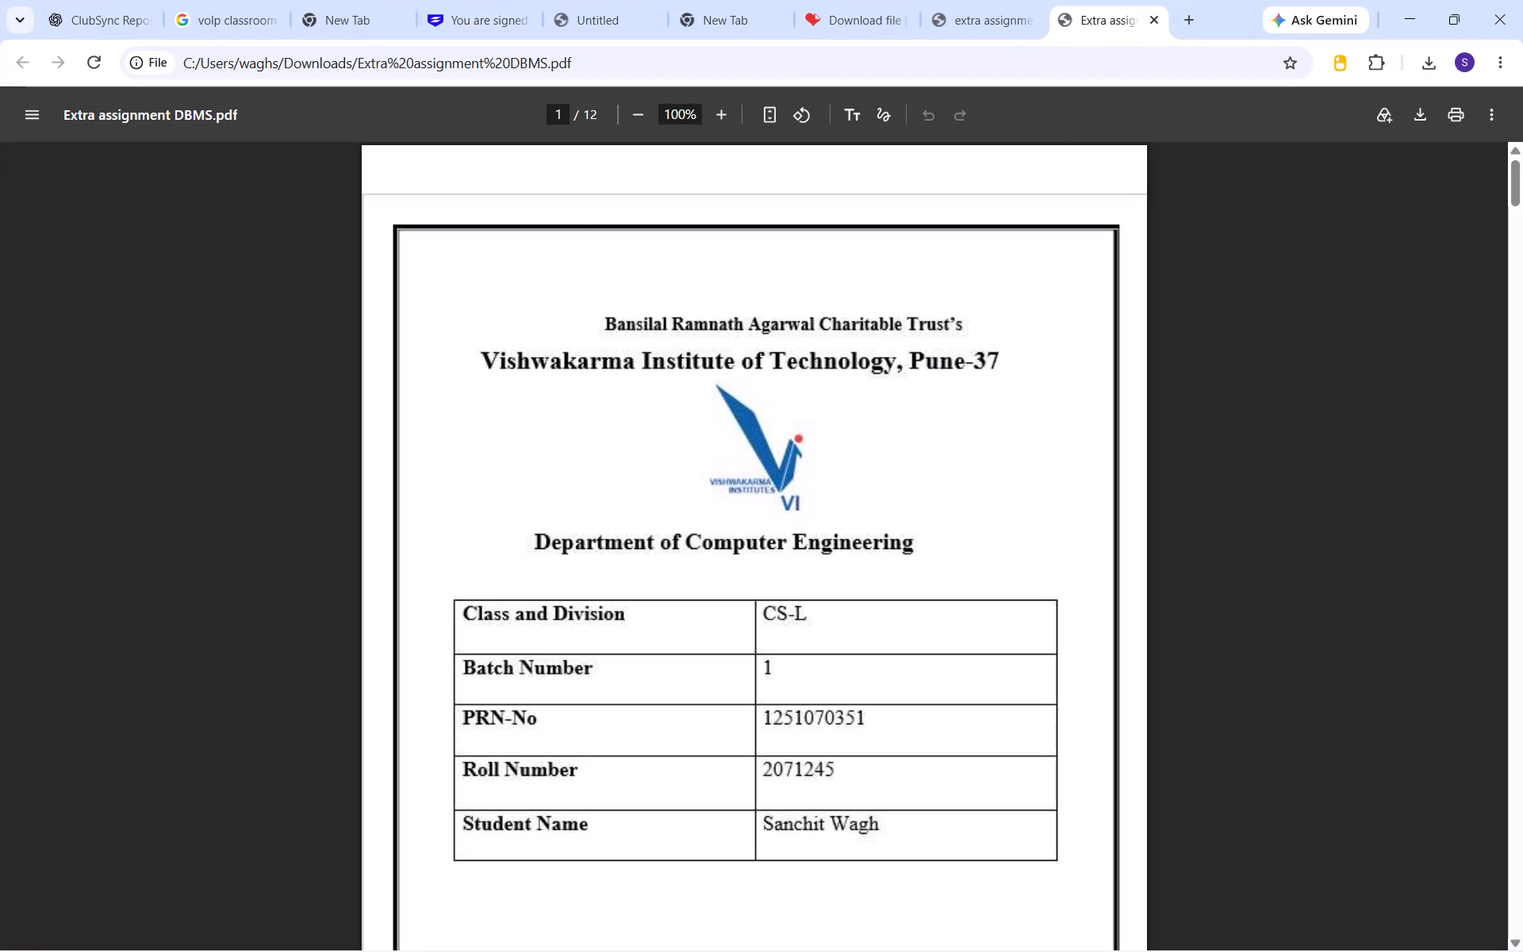
scroll(662, 344, "down", 5)
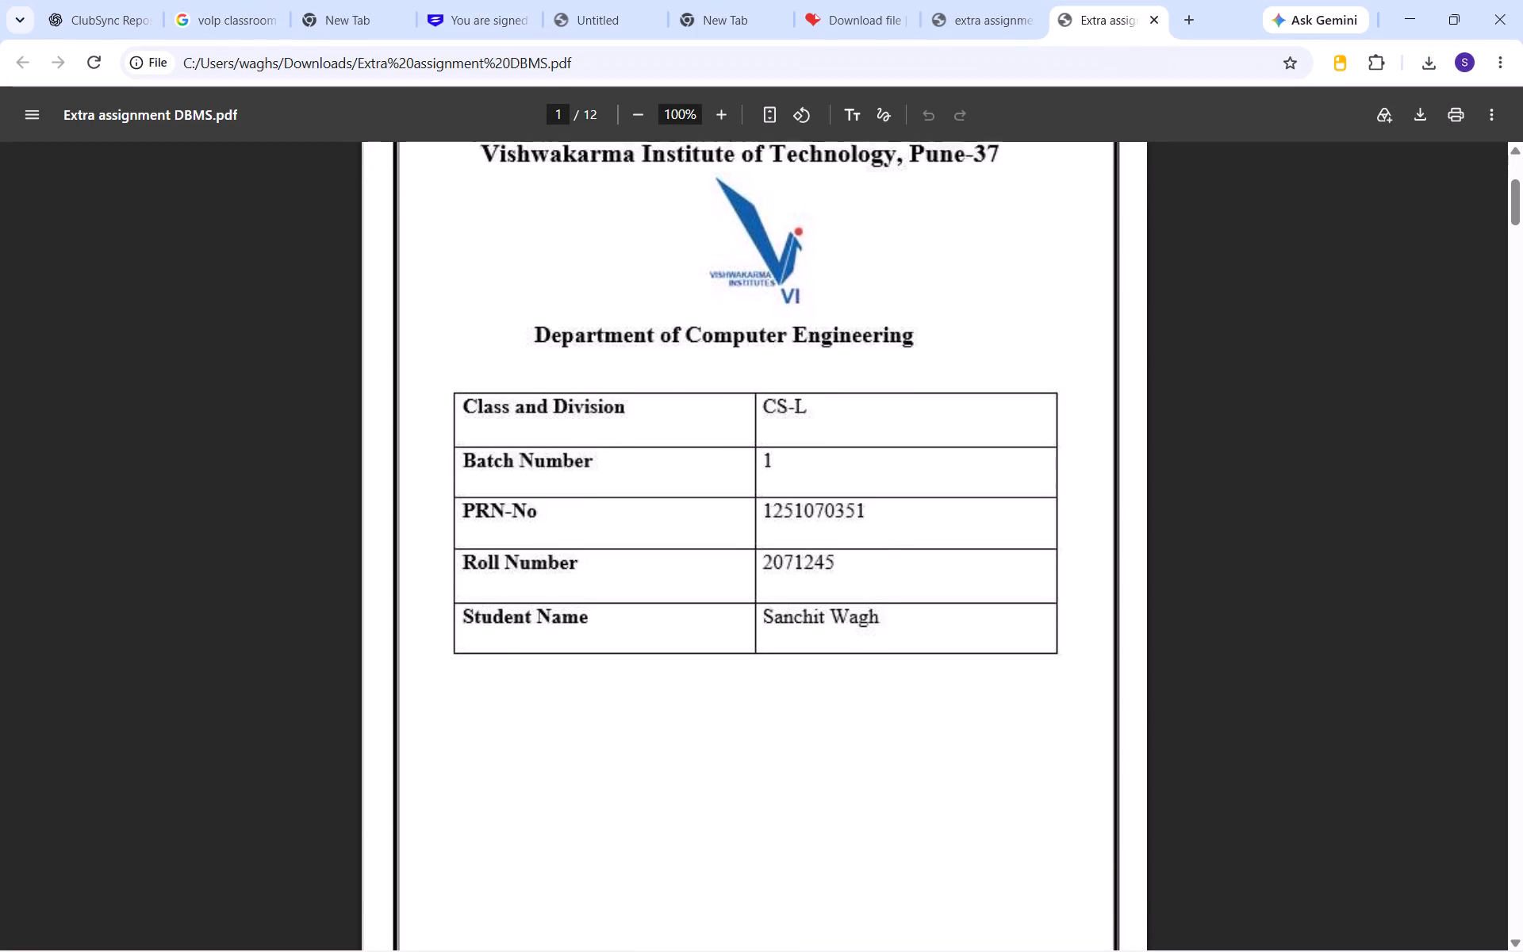
scroll(662, 344, "down", 7)
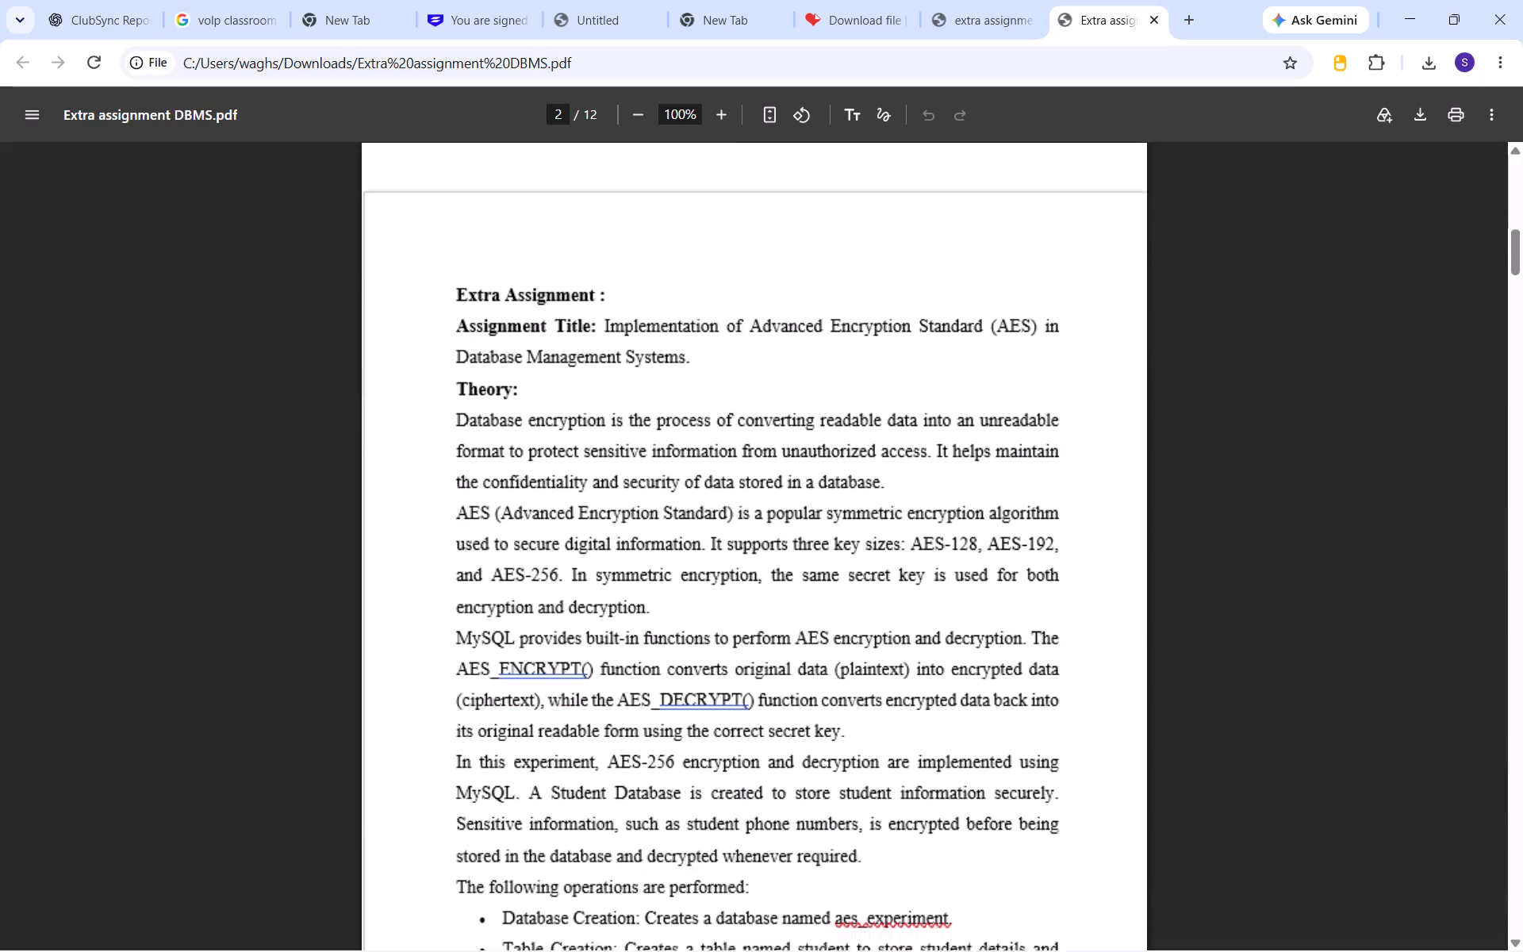
scroll(662, 344, "down", 5)
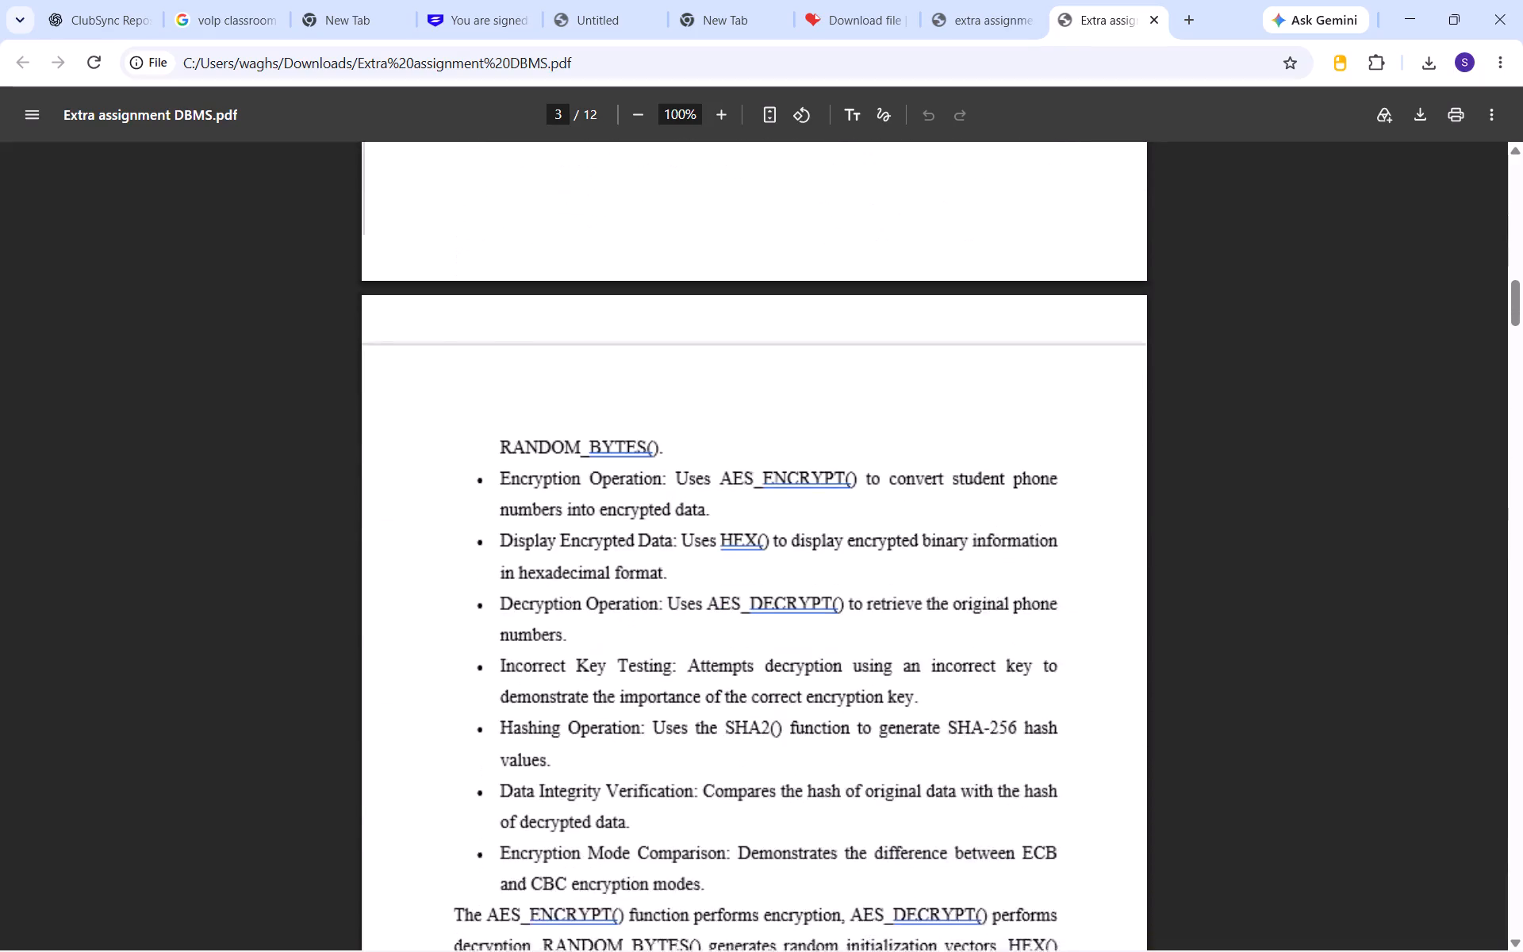
scroll(662, 344, "down", 9)
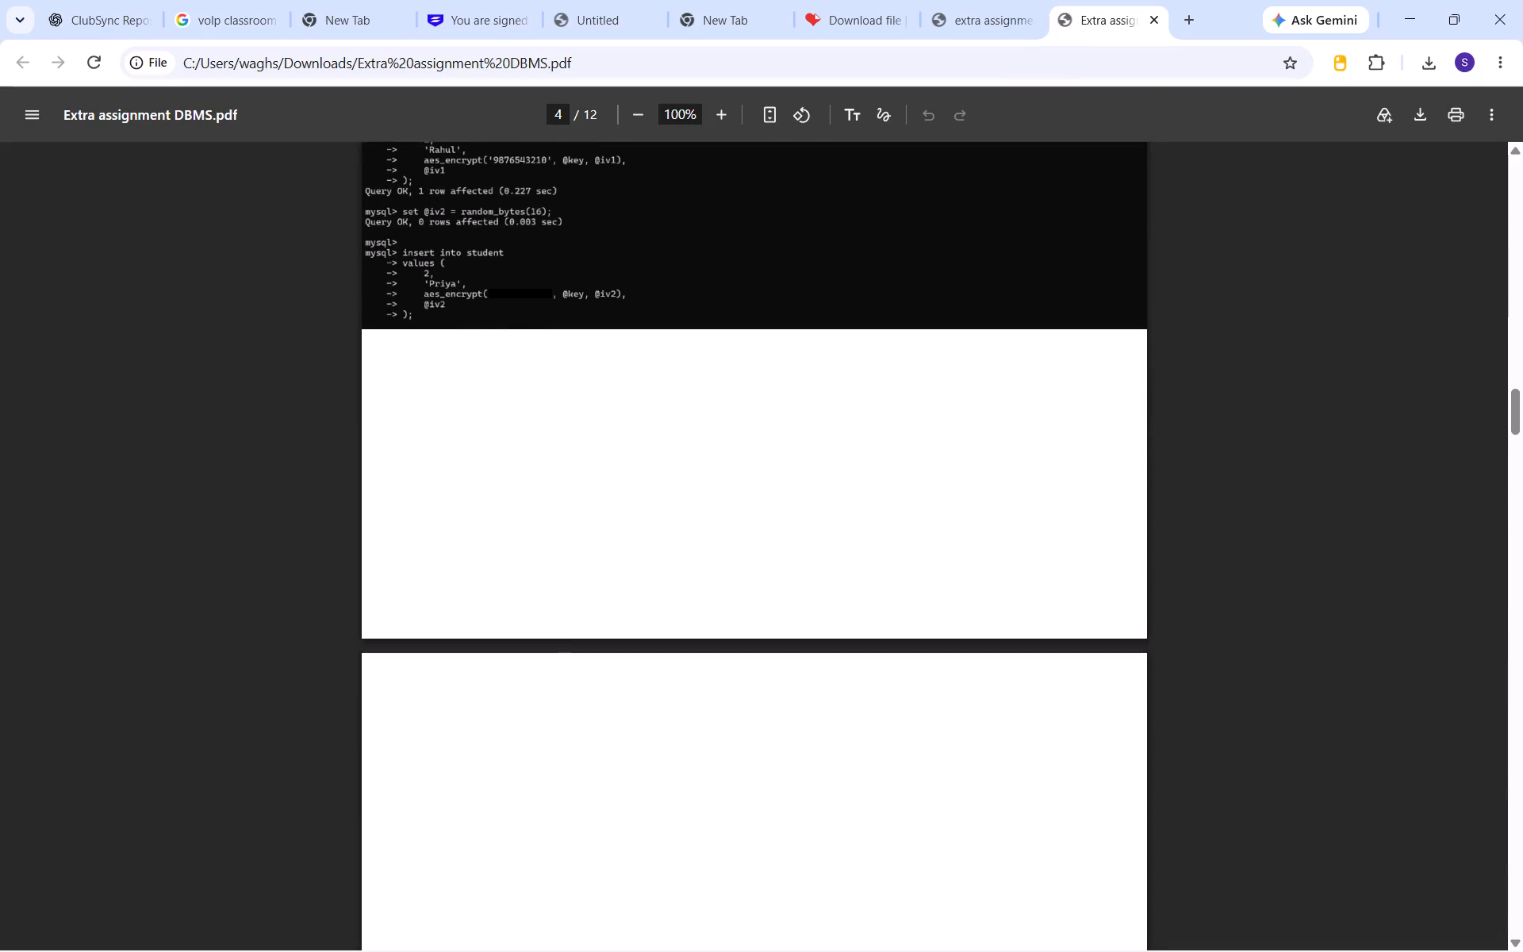
scroll(662, 344, "down", 11)
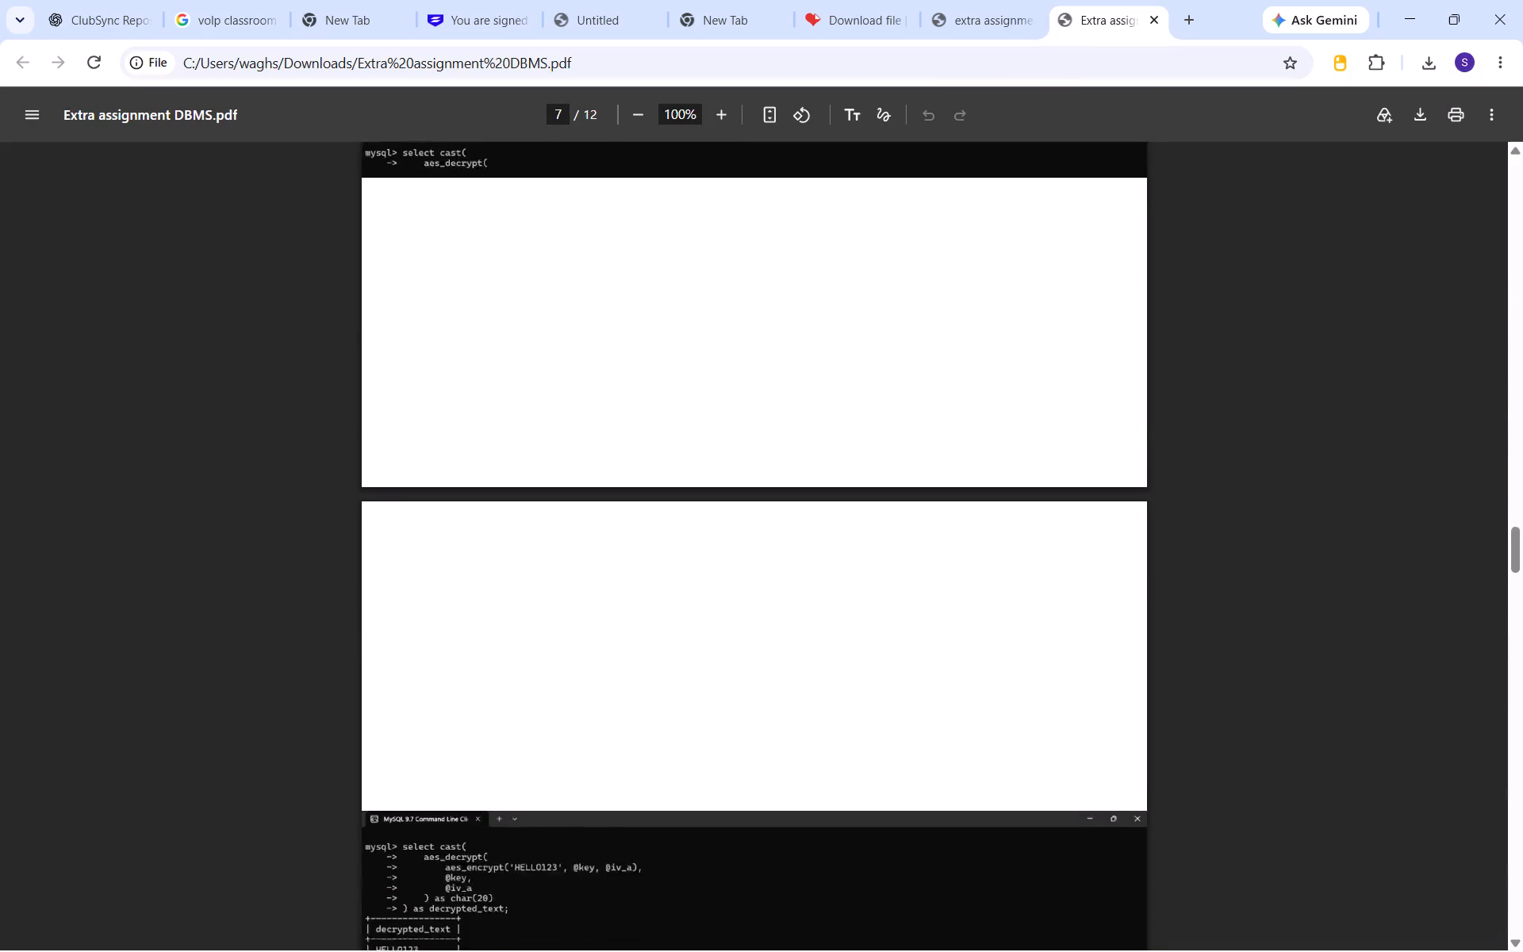
scroll(662, 344, "down", 9)
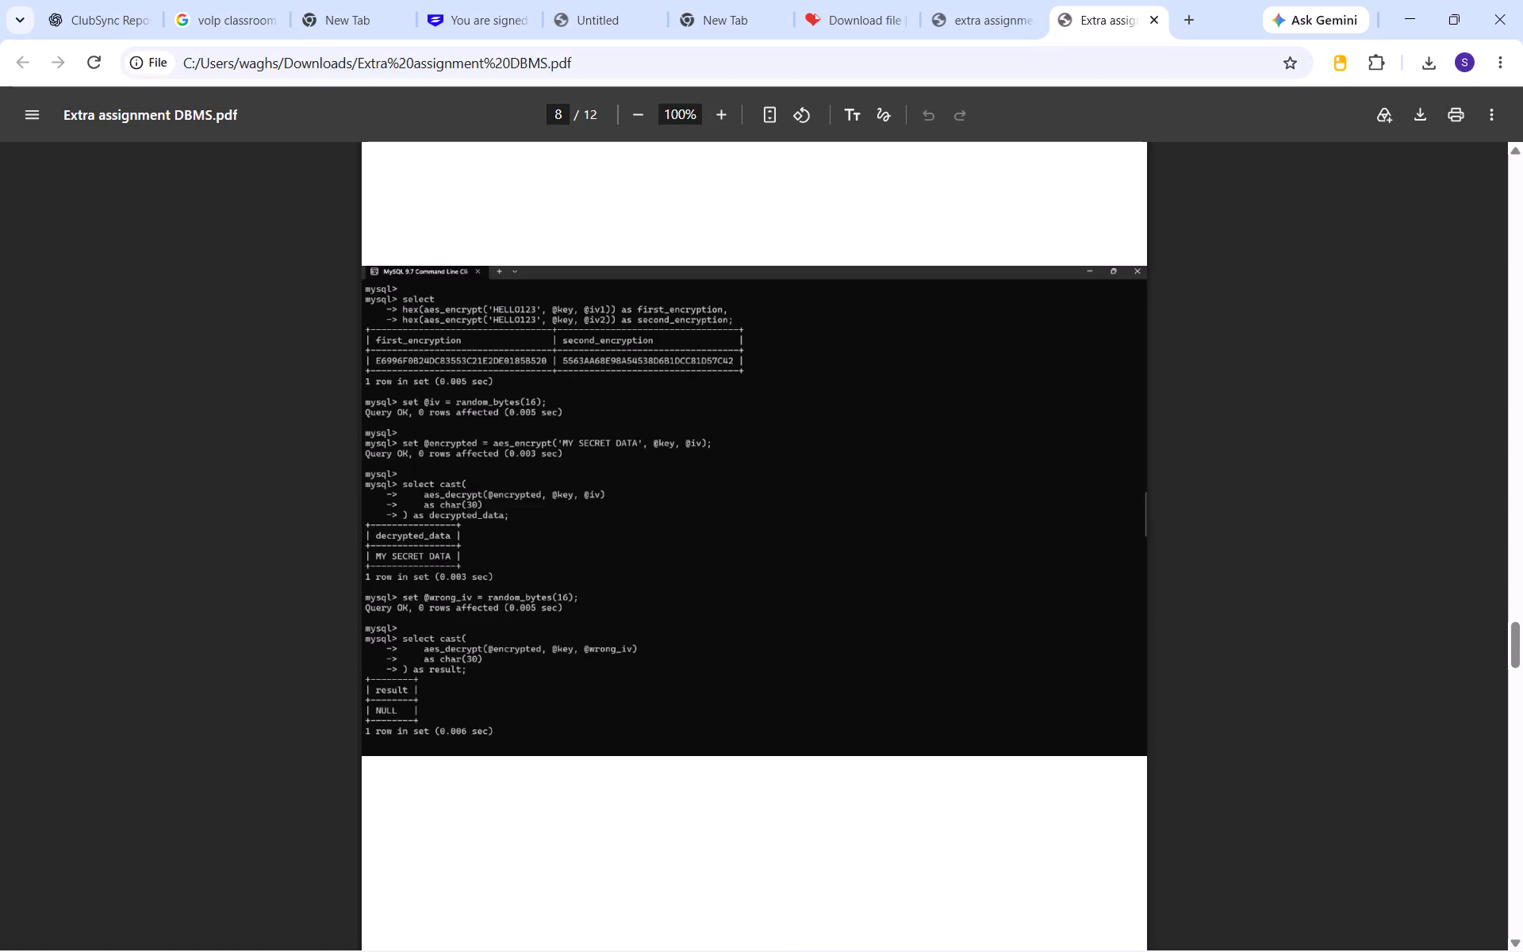
scroll(662, 344, "down", 5)
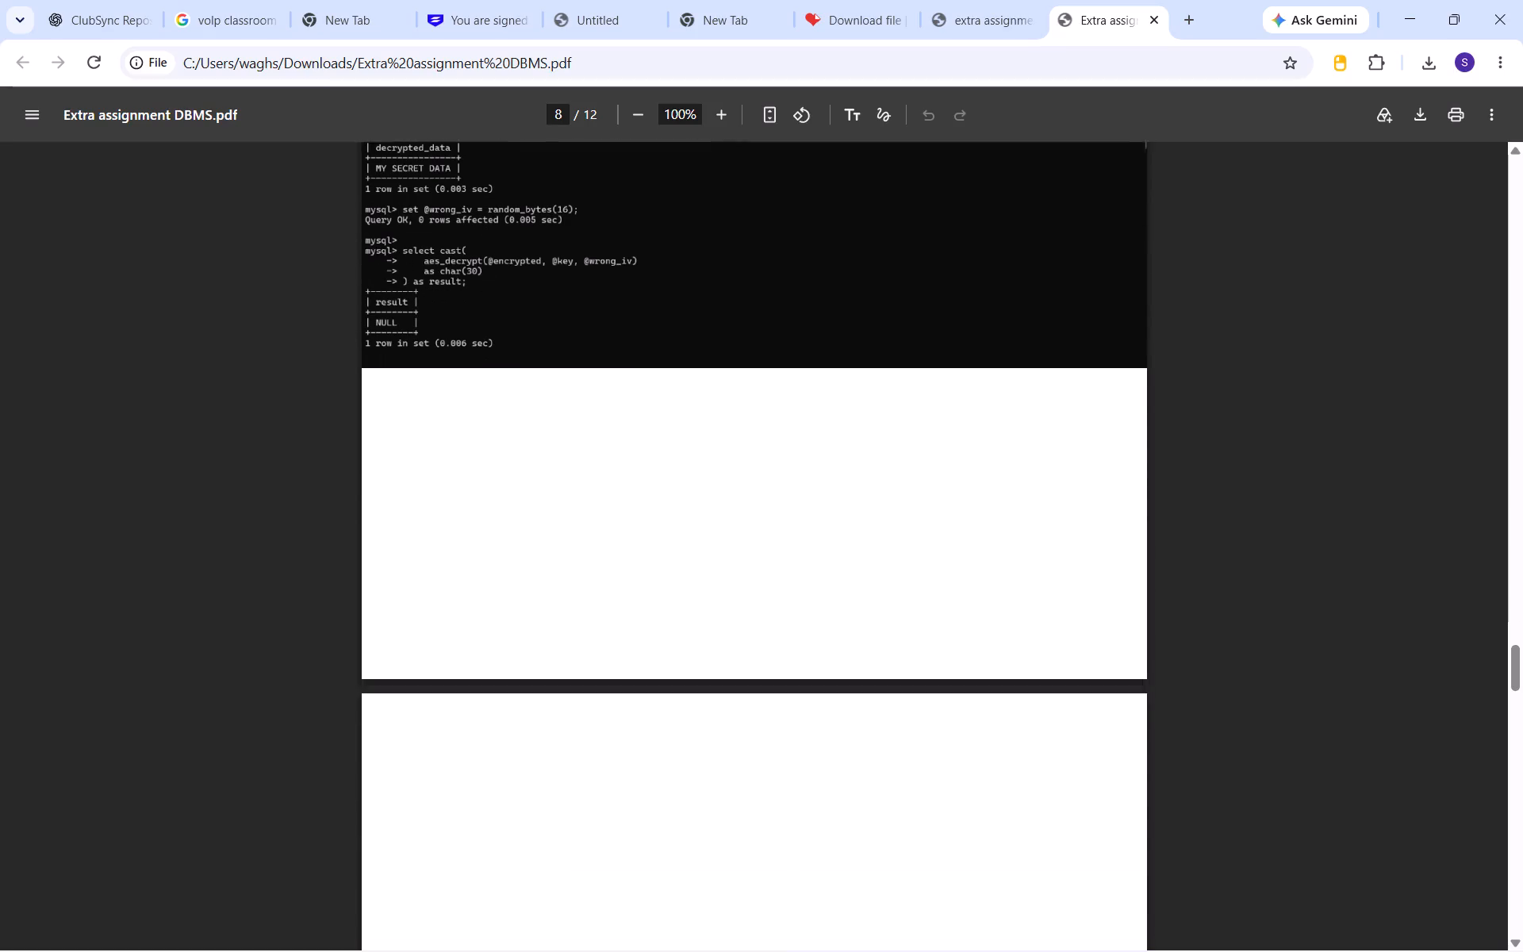
scroll(662, 344, "down", 6)
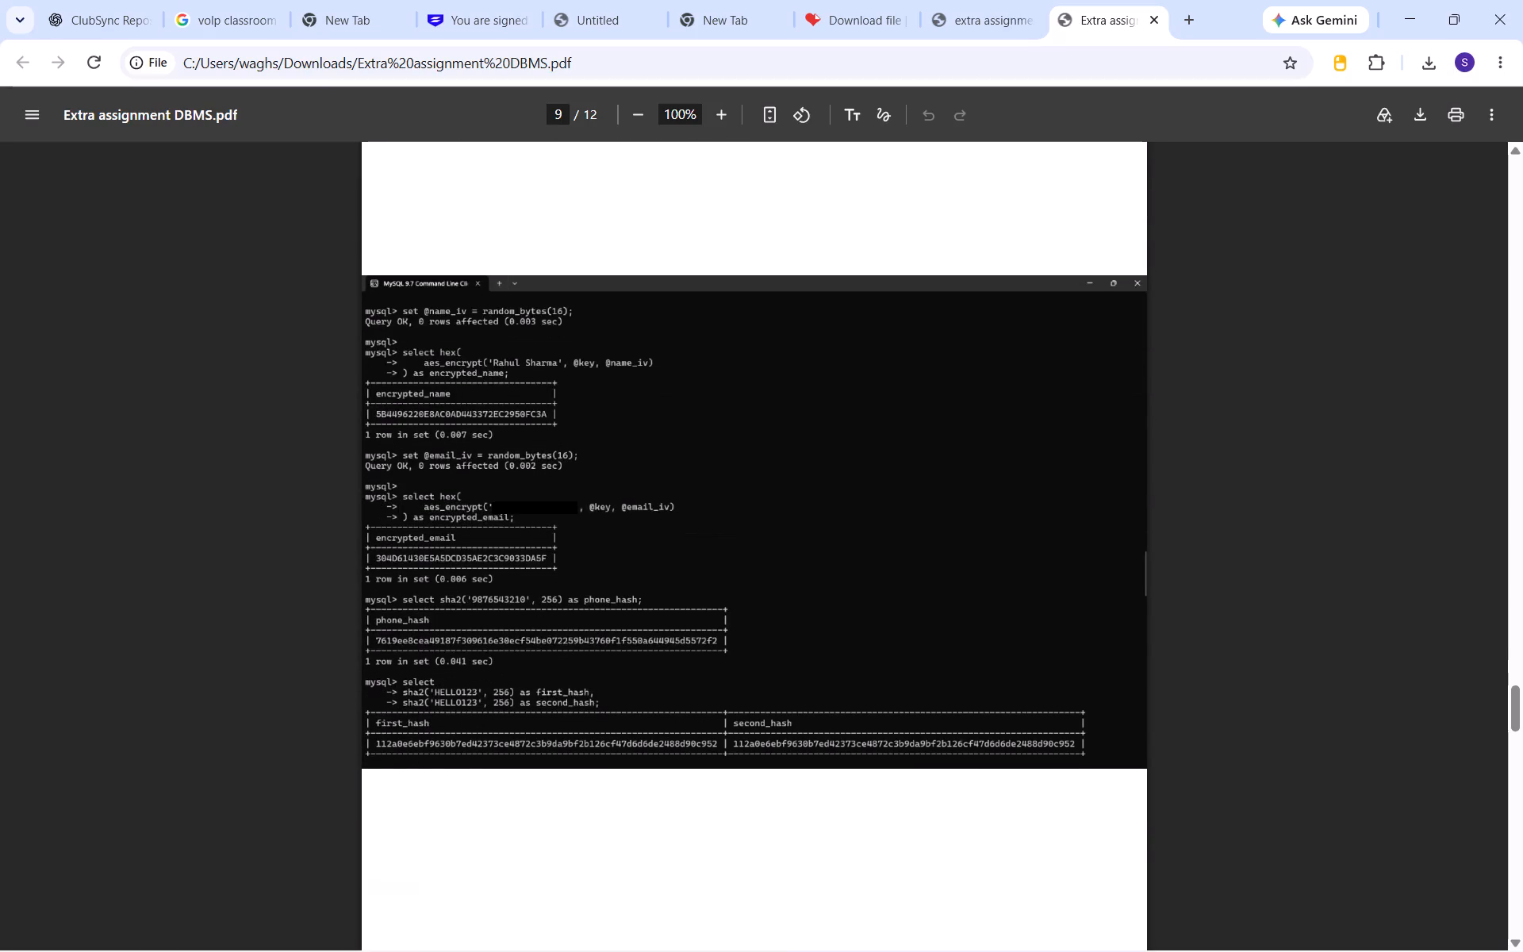
scroll(662, 344, "down", 12)
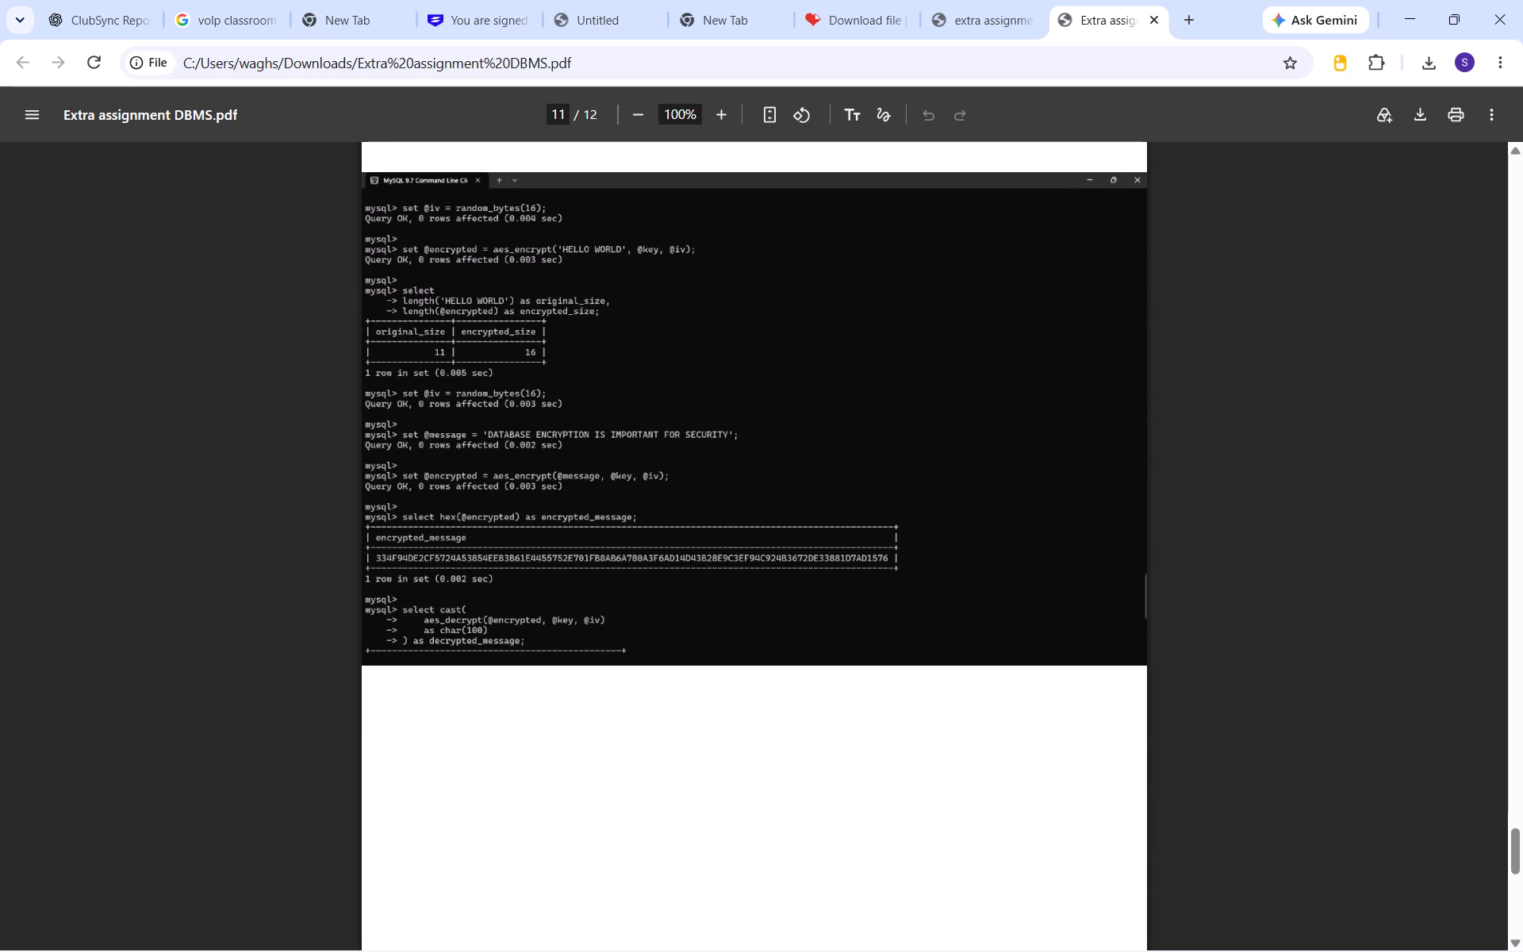
scroll(662, 344, "down", 16)
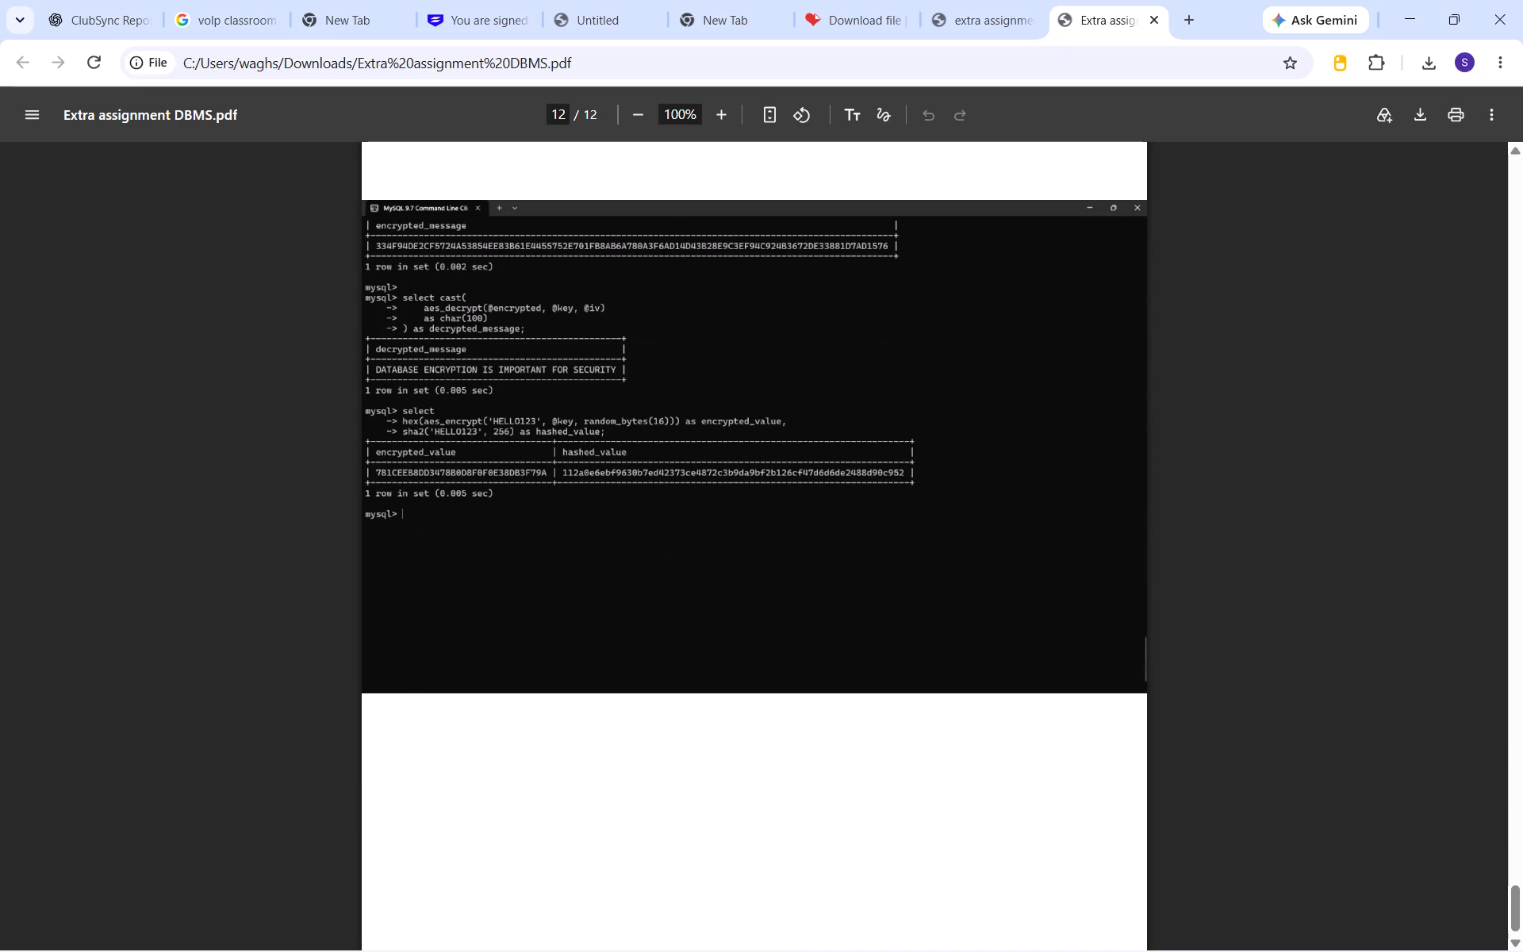
left_click(1405, 0)
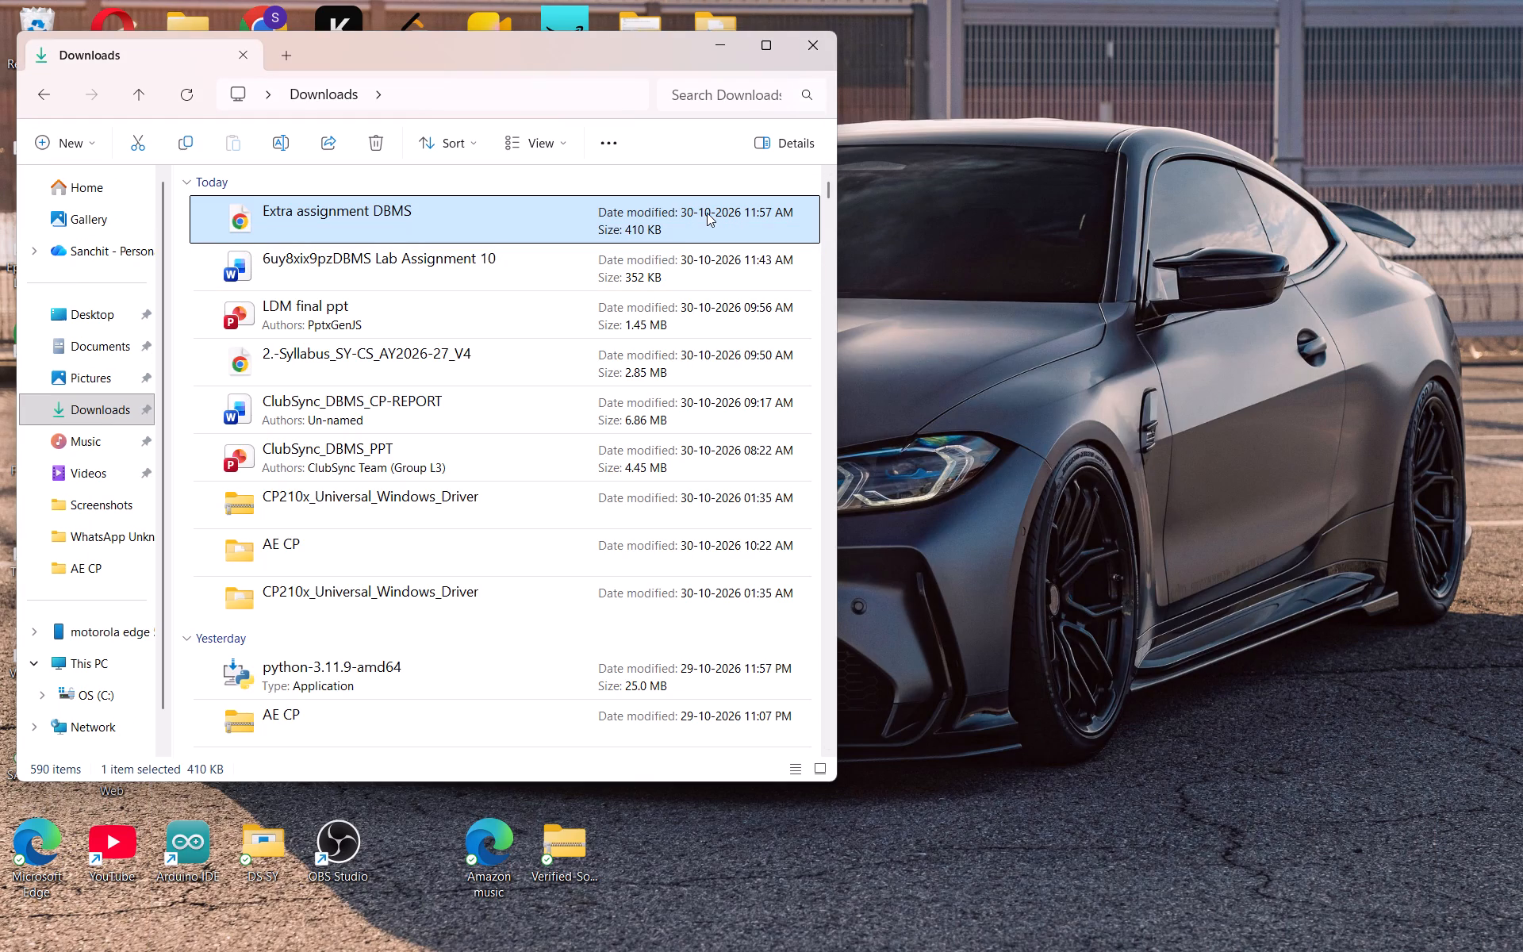
Copy the Extra assignment DBMS PDF file from the Downloads folder.
key("ctrl+c")
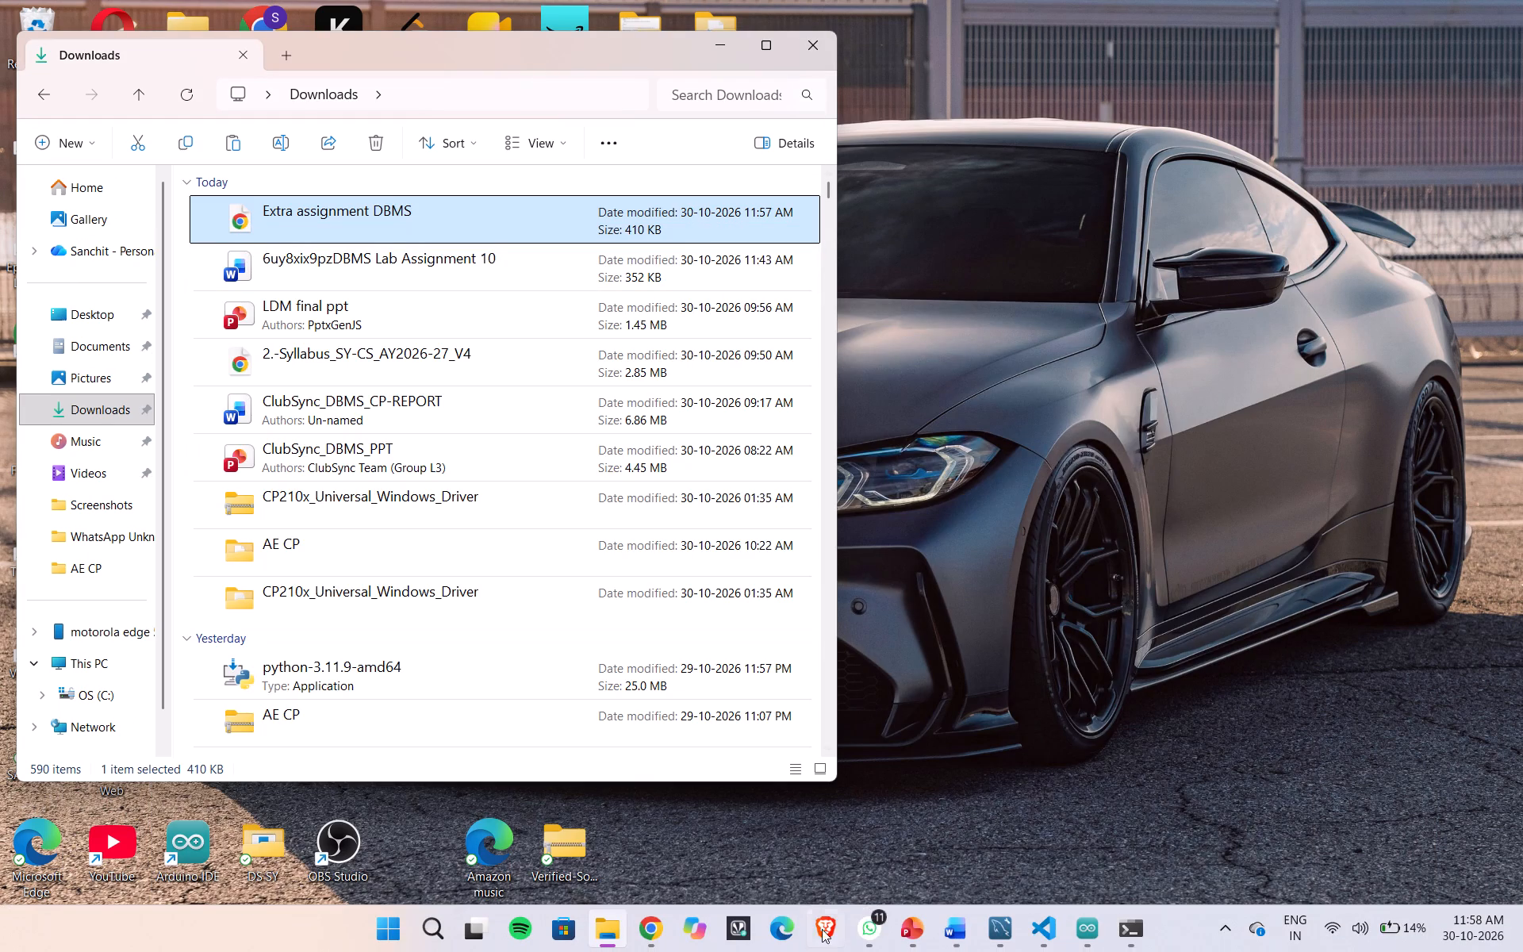